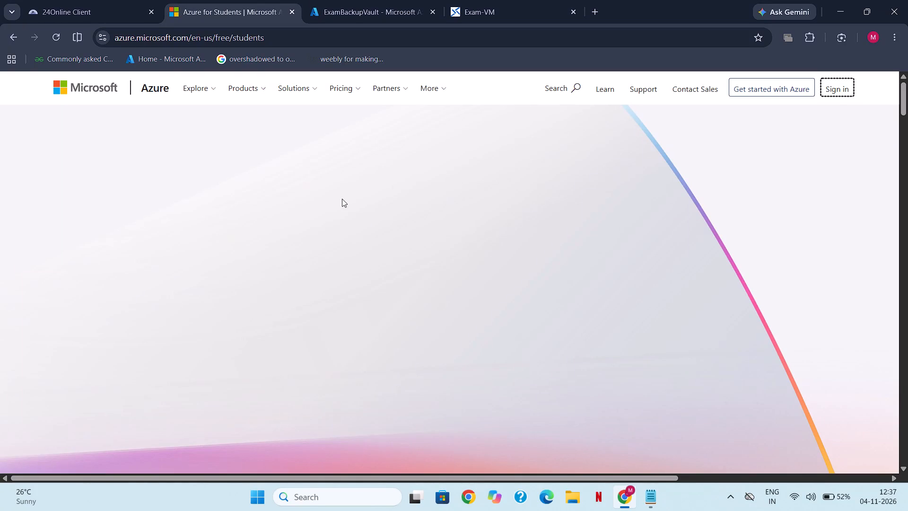
View the task notes in Notepad and close them.
{"action": "left_click", "coordinate": [658, 502]}
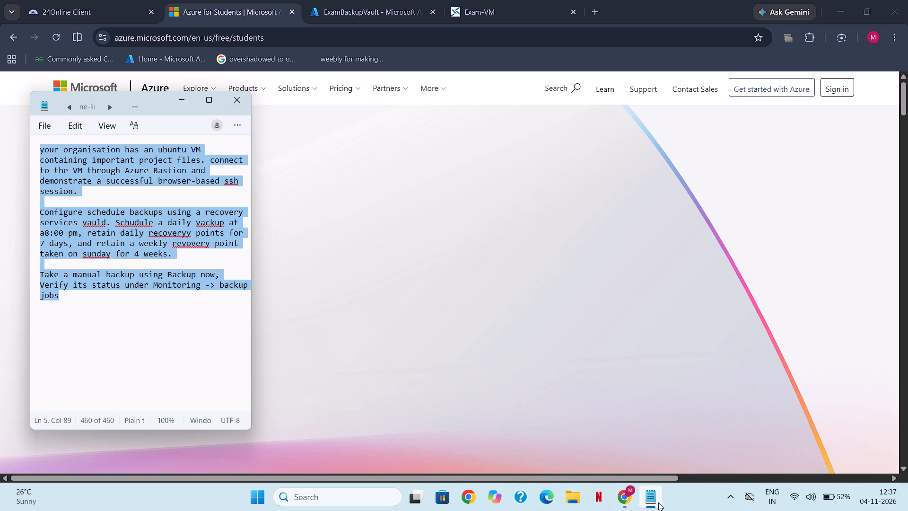
{"action": "left_click", "coordinate": [248, 106]}
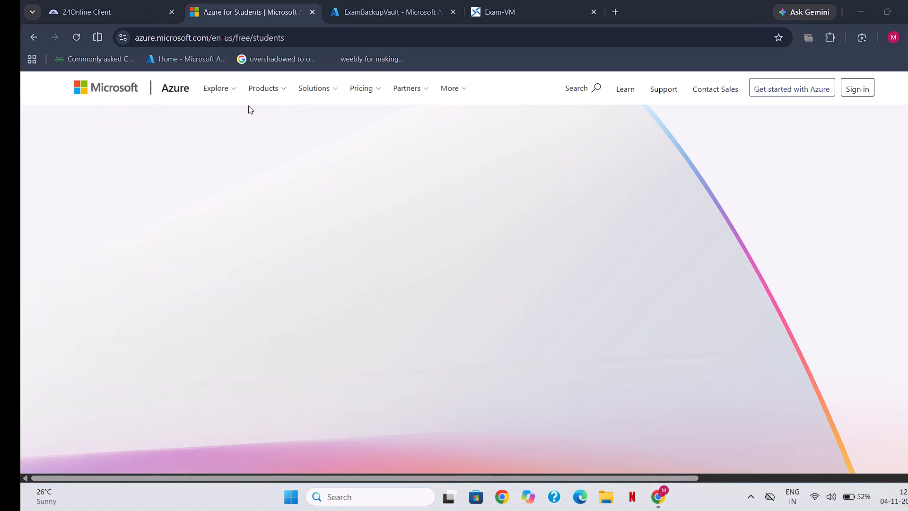
{"action": "left_click", "coordinate": [907, 0]}
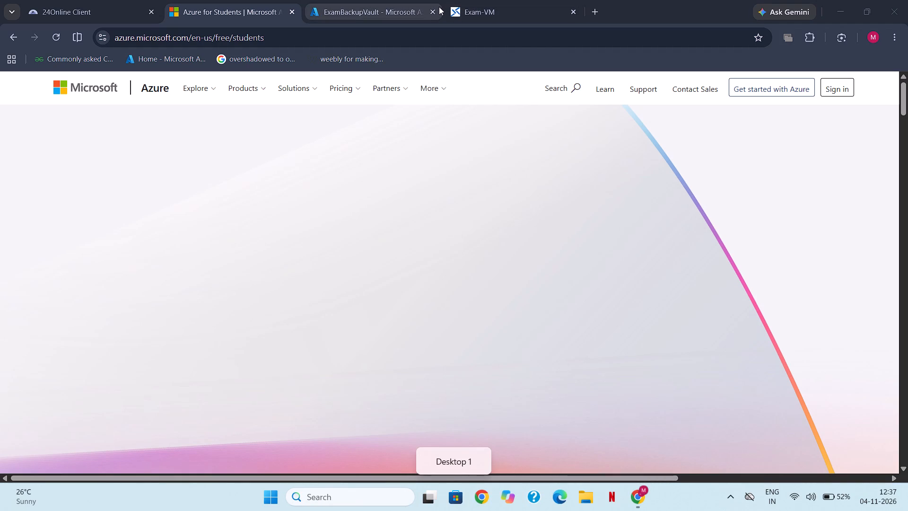
Launch Word and create a blank document.
{"action": "left_click", "coordinate": [368, 489]}
{"action": "type", "text": "word"}
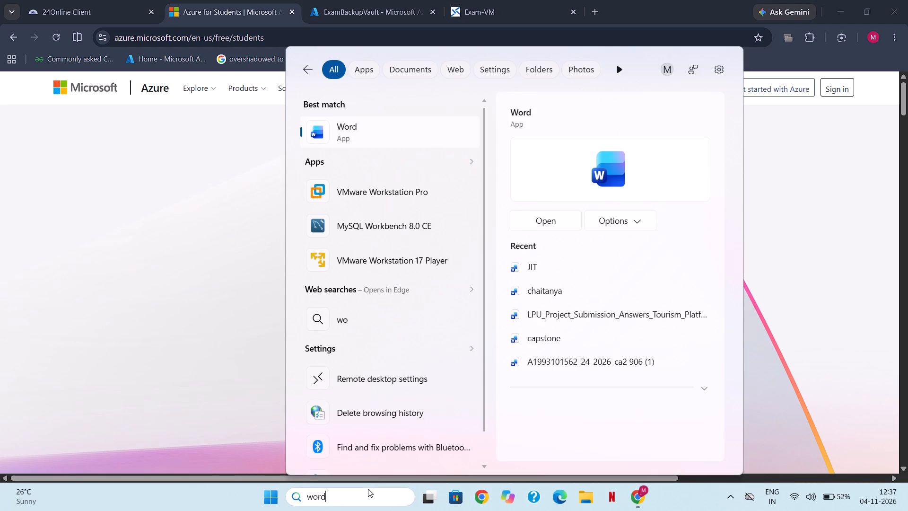
{"action": "key", "text": "Return"}
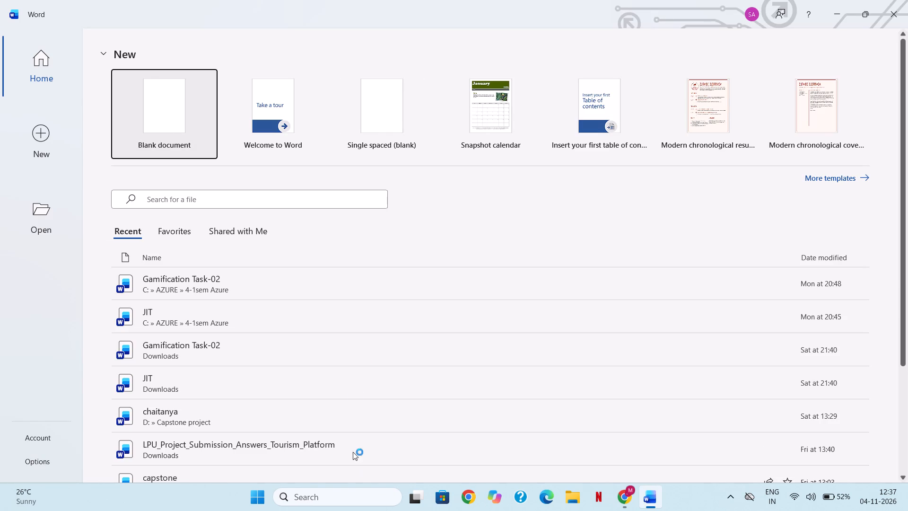
{"action": "left_click", "coordinate": [168, 103]}
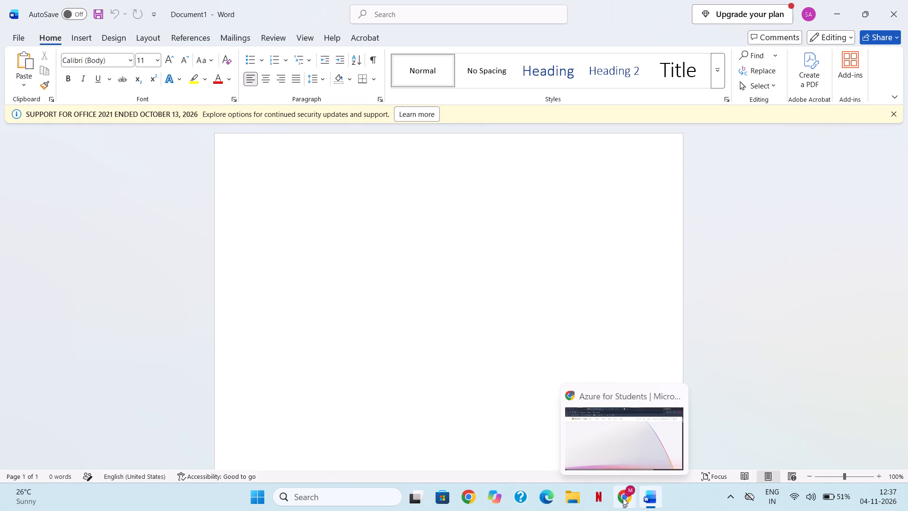
Open the Screenshots folder inside Pictures in File Explorer and locate the captures dated 2026-11-04.
{"action": "left_click", "coordinate": [572, 501]}
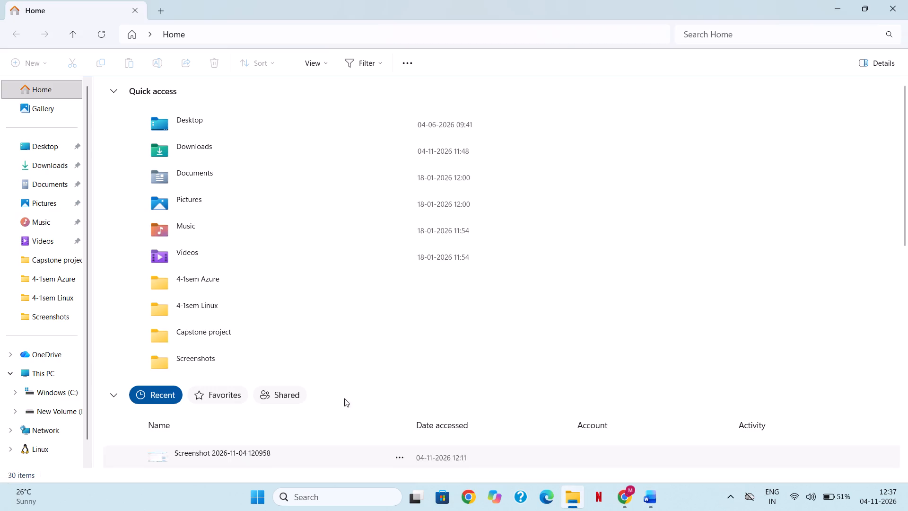
{"action": "left_click", "coordinate": [48, 206]}
{"action": "left_click", "coordinate": [48, 206]}
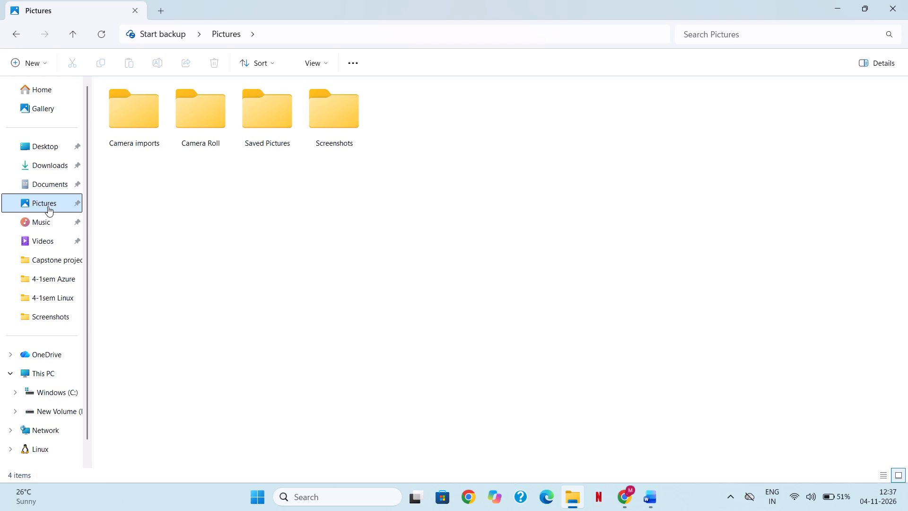
{"action": "double_click", "coordinate": [317, 116]}
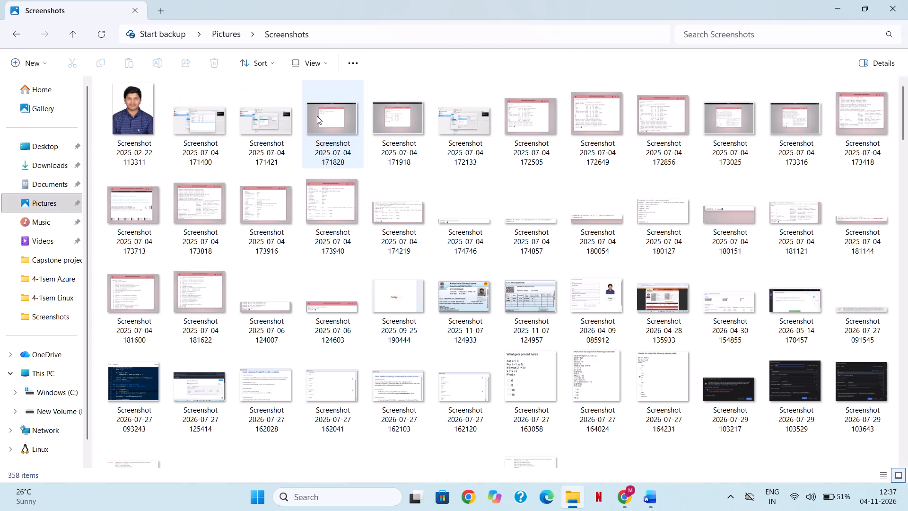
{"action": "scroll", "coordinate": [420, 237], "scroll_direction": "down", "scroll_amount": 16}
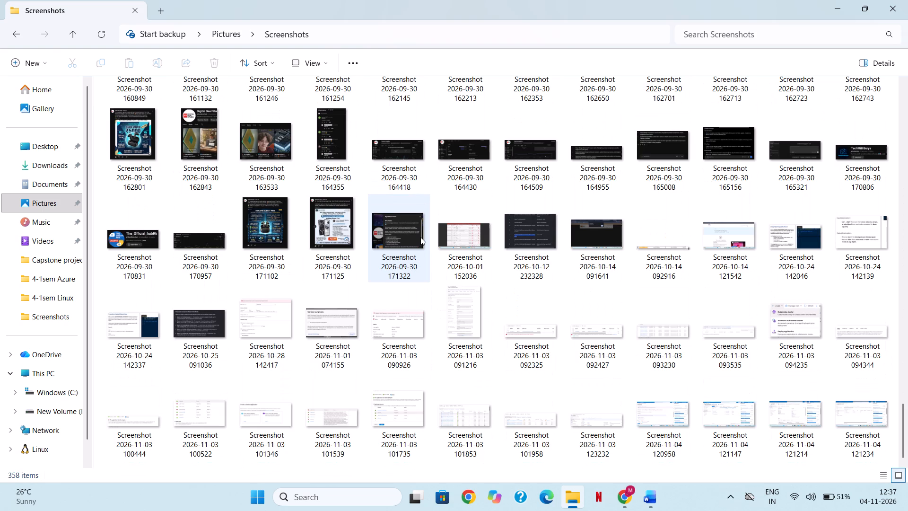
{"action": "scroll", "coordinate": [420, 237], "scroll_direction": "down", "scroll_amount": 3}
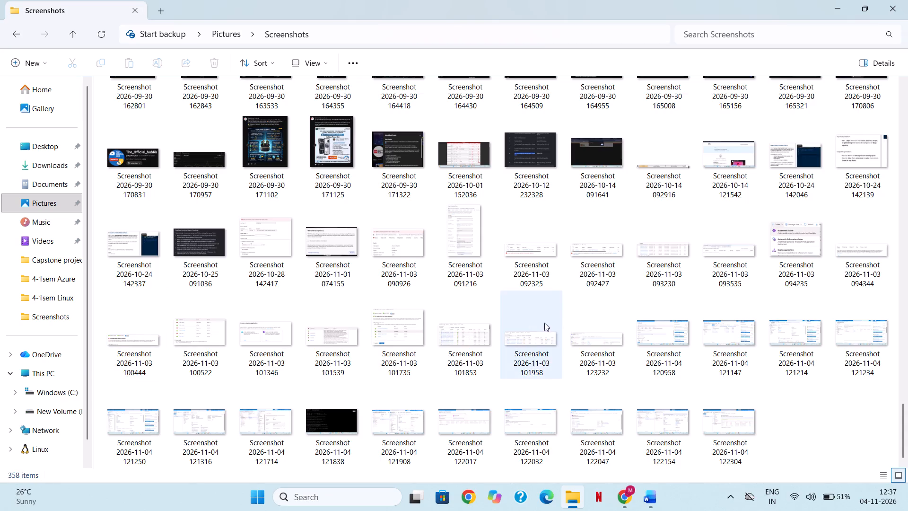
Preview the 2026-11-04 screenshots 120958 and 121147 and close the viewer.
{"action": "double_click", "coordinate": [664, 340]}
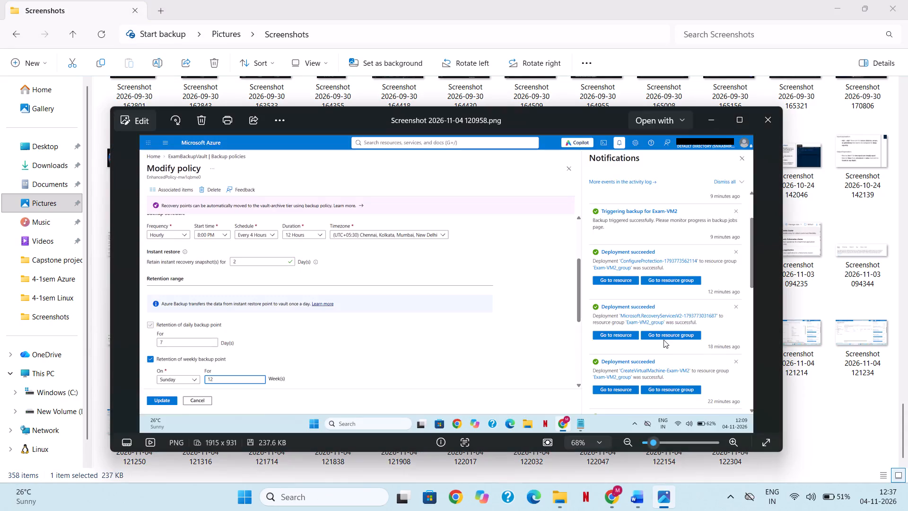
{"action": "key", "text": "Right"}
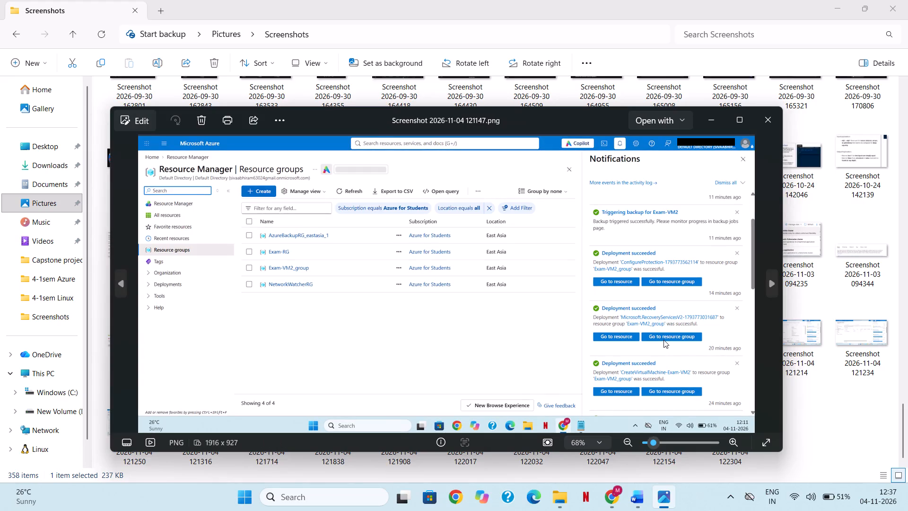
{"action": "left_click", "coordinate": [778, 115]}
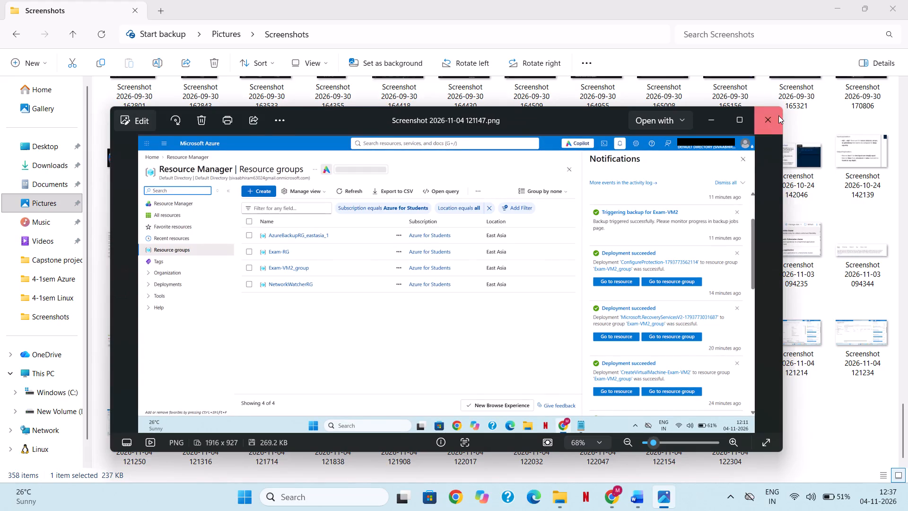
Insert the seven 2026-11-04 screenshots from 121147 through 121838 into the blank Word document.
{"action": "left_click", "coordinate": [723, 327]}
{"action": "key", "text": "shift+Right"}
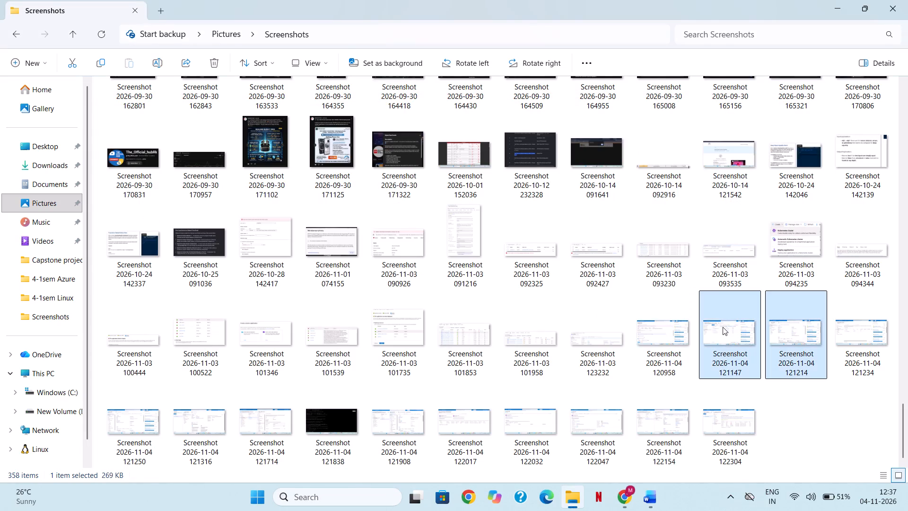
{"action": "key", "text": "shift+Right"}
{"action": "key", "text": "shift+Right"}
{"action": "key", "text": "shift+Right"}
{"action": "key", "text": "shift+Right"}
{"action": "key", "text": "shift+Right"}
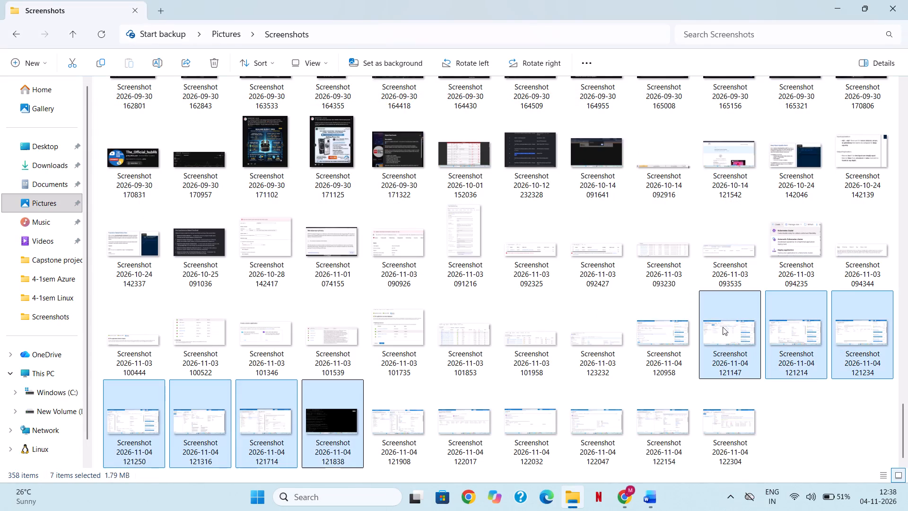
{"action": "left_click_drag", "start_coordinate": [748, 332], "coordinate": [658, 500]}
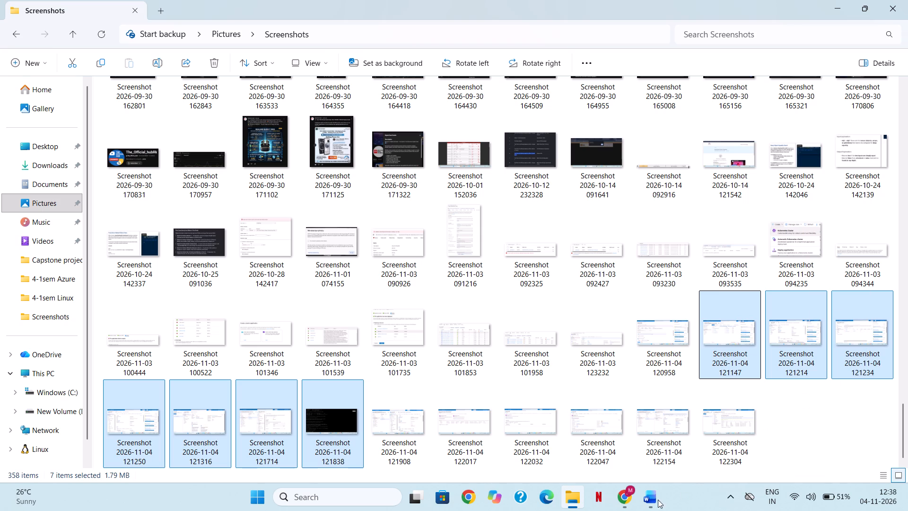
{"action": "left_click_drag", "start_coordinate": [658, 500], "coordinate": [539, 261]}
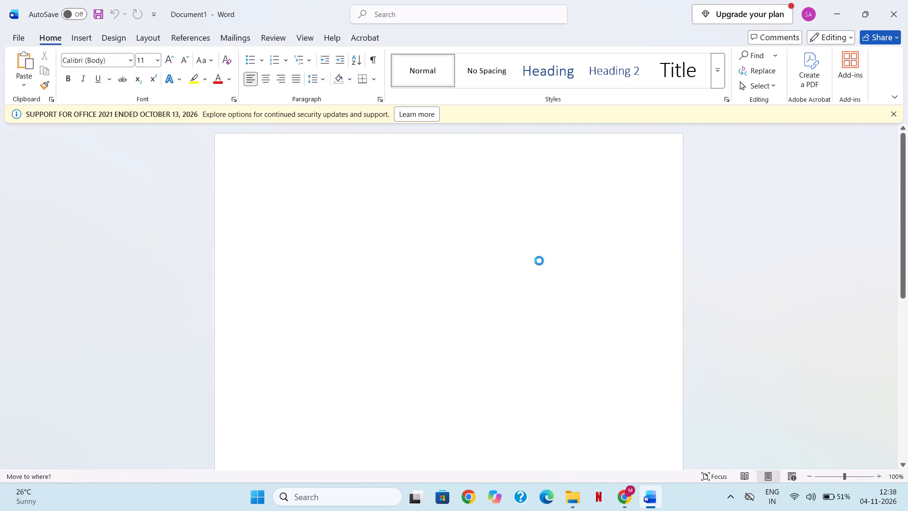
Review the order and layout of the inserted screenshots throughout the document.
{"action": "scroll", "coordinate": [668, 327], "scroll_direction": "down", "scroll_amount": 5}
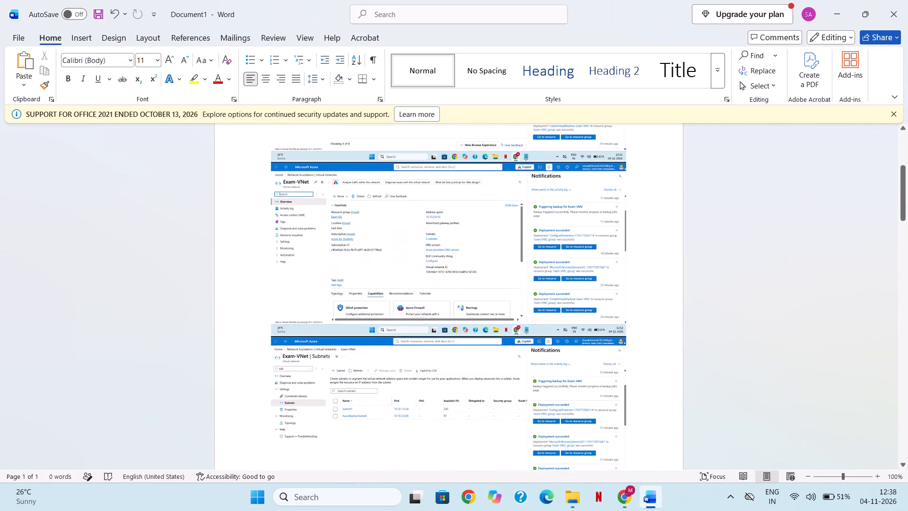
{"action": "scroll", "coordinate": [668, 327], "scroll_direction": "down", "scroll_amount": 13}
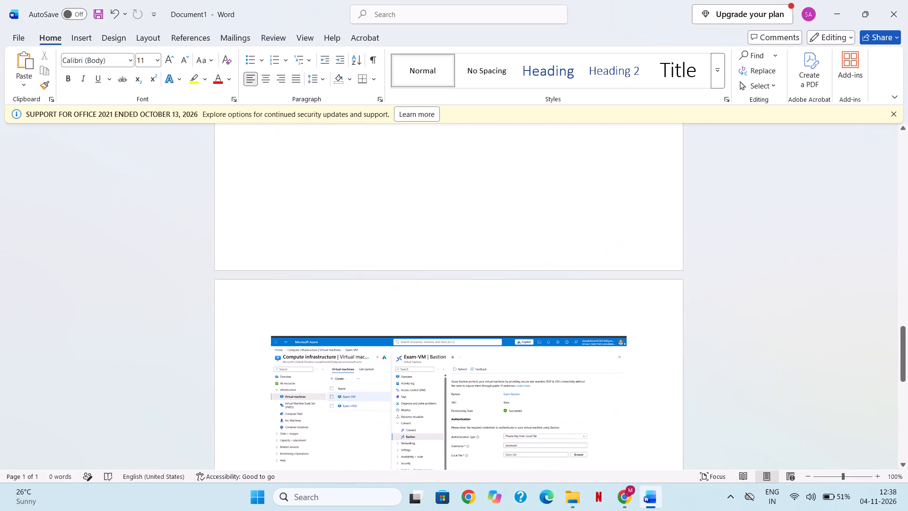
{"action": "scroll", "coordinate": [668, 327], "scroll_direction": "down", "scroll_amount": 9}
{"action": "scroll", "coordinate": [668, 327], "scroll_direction": "up", "scroll_amount": 20}
{"action": "scroll", "coordinate": [668, 327], "scroll_direction": "up", "scroll_amount": 7}
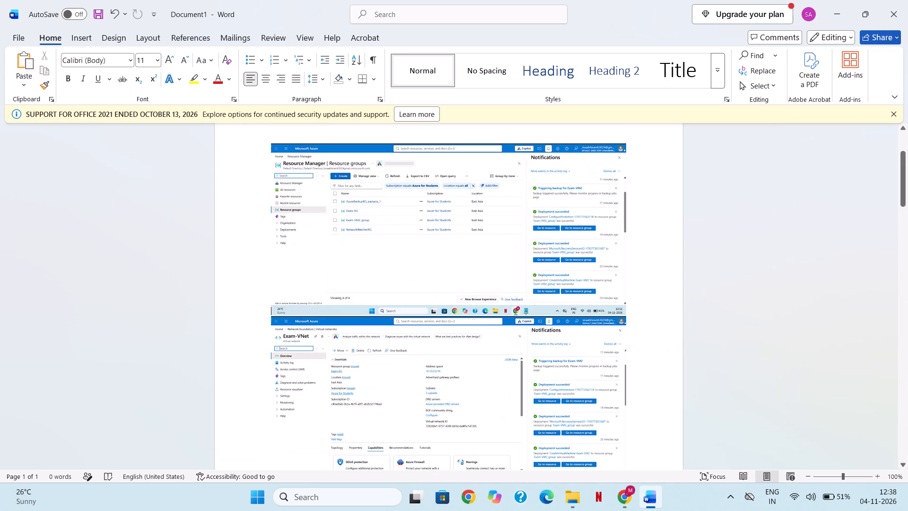
{"action": "scroll", "coordinate": [668, 327], "scroll_direction": "up", "scroll_amount": 8}
Place the text cursor at the very start of the document, before the first screenshot.
{"action": "left_click", "coordinate": [323, 183]}
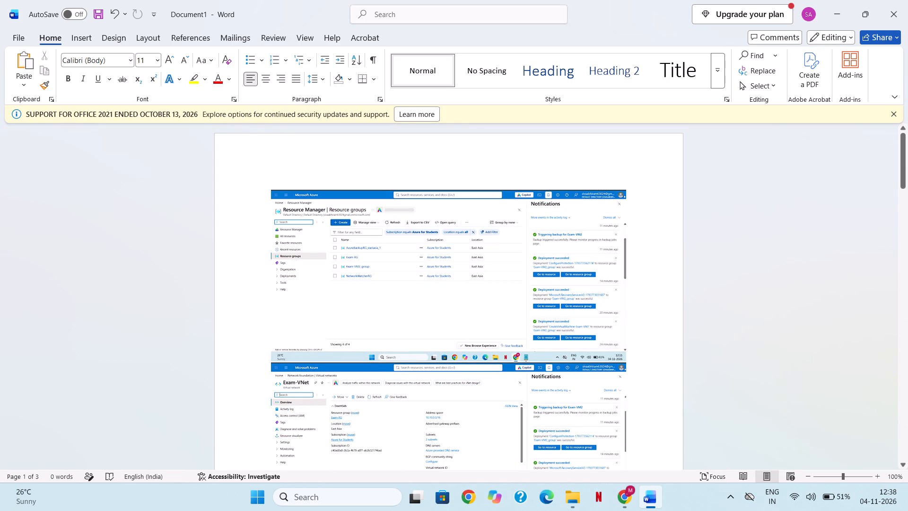
{"action": "left_click", "coordinate": [278, 177]}
{"action": "key", "text": "Up"}
{"action": "key", "text": "Up"}
{"action": "key", "text": "Up"}
{"action": "key", "text": "Up"}
{"action": "key", "text": "Up"}
{"action": "key", "text": "Up"}
{"action": "key", "text": "Up"}
{"action": "left_click", "coordinate": [270, 191]}
{"action": "left_click", "coordinate": [267, 192]}
{"action": "left_click", "coordinate": [267, 192]}
{"action": "left_click", "coordinate": [311, 163]}
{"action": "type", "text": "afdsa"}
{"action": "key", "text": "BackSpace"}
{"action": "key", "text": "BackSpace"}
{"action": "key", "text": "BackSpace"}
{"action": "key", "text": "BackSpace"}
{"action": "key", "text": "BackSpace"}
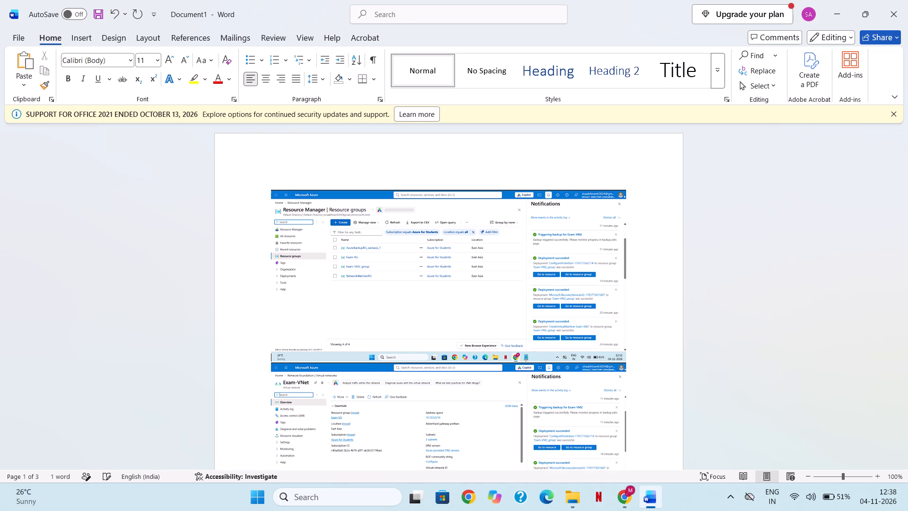
Open the earlier CA1 Word report from the 4-1sem Azure folder.
{"action": "left_click", "coordinate": [574, 495]}
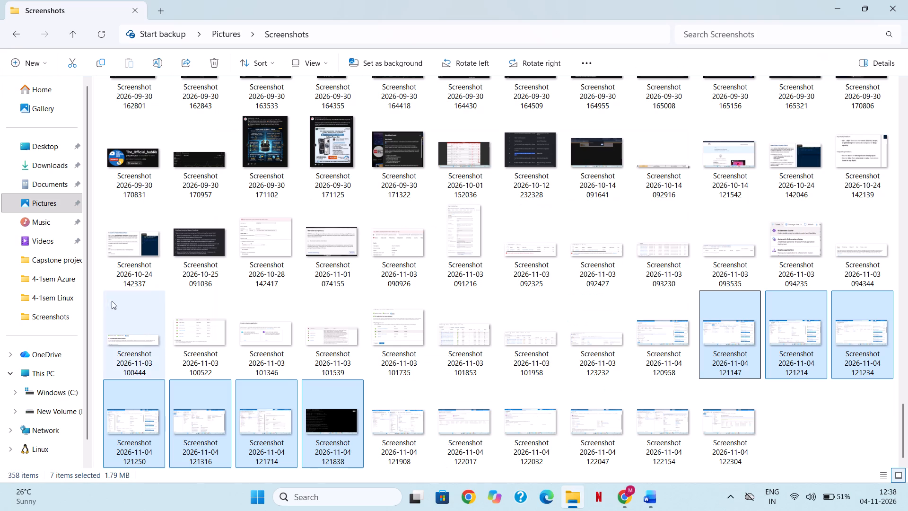
{"action": "left_click", "coordinate": [45, 283]}
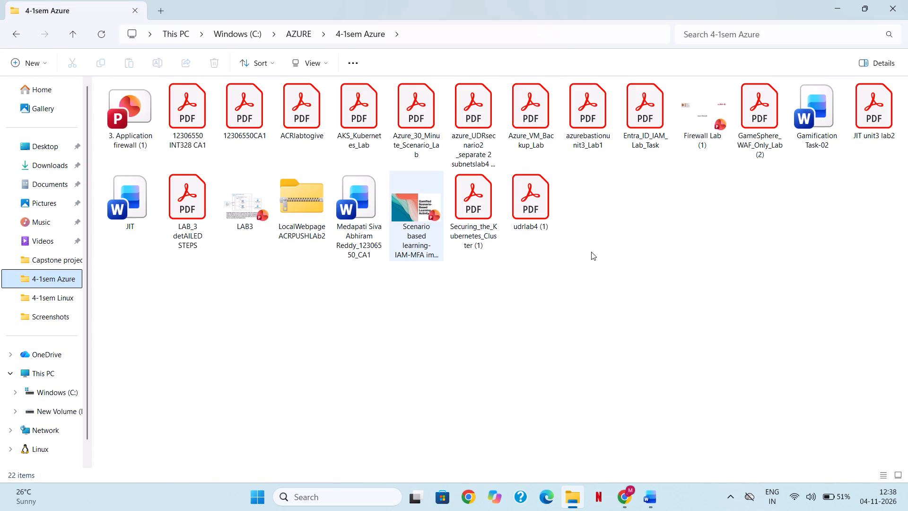
{"action": "double_click", "coordinate": [364, 192]}
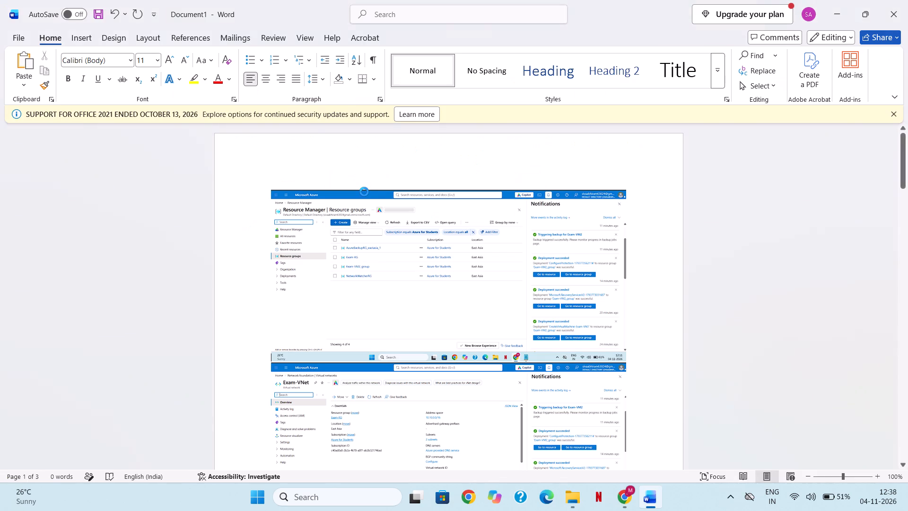
Copy the CA1 report's cover page, from its title through the university logo and department line, and paste it before the screenshots in Document1.
{"action": "left_click_drag", "start_coordinate": [358, 181], "coordinate": [473, 238]}
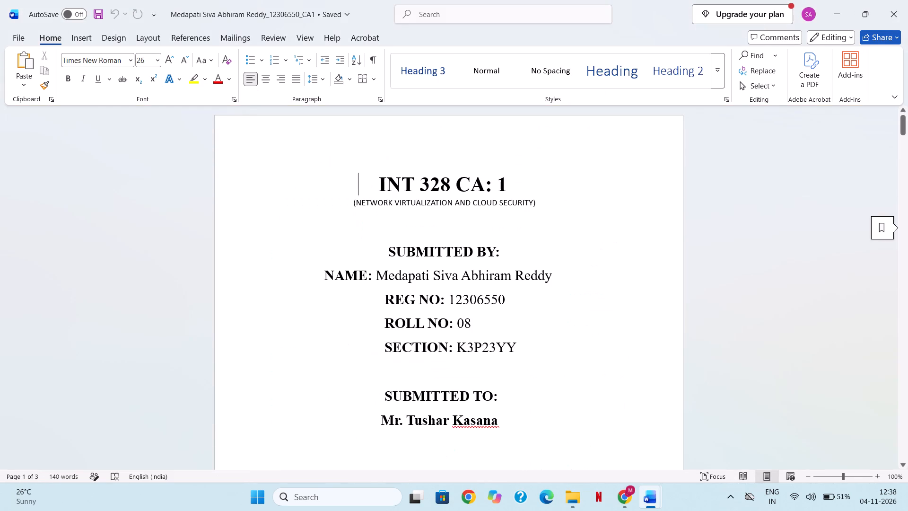
{"action": "left_click_drag", "start_coordinate": [473, 238], "coordinate": [501, 477]}
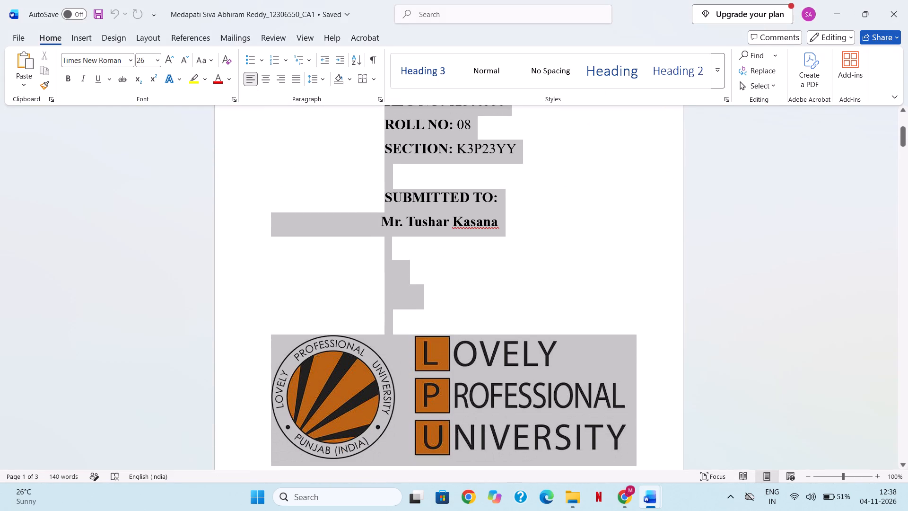
{"action": "left_click_drag", "start_coordinate": [501, 477], "coordinate": [644, 292]}
{"action": "key", "text": "shift+Down"}
{"action": "key", "text": "shift+Down"}
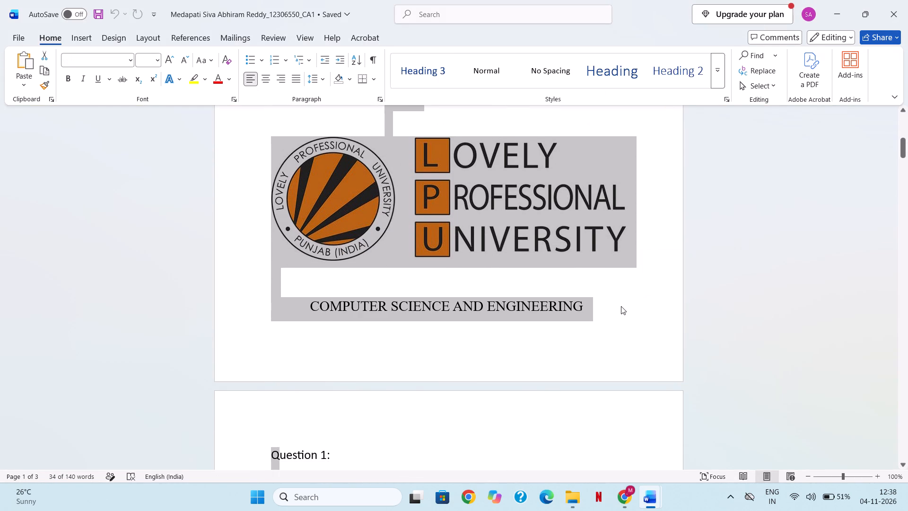
{"action": "key", "text": "ctrl+c"}
{"action": "key", "text": "ctrl+c"}
{"action": "key", "text": "ctrl+c"}
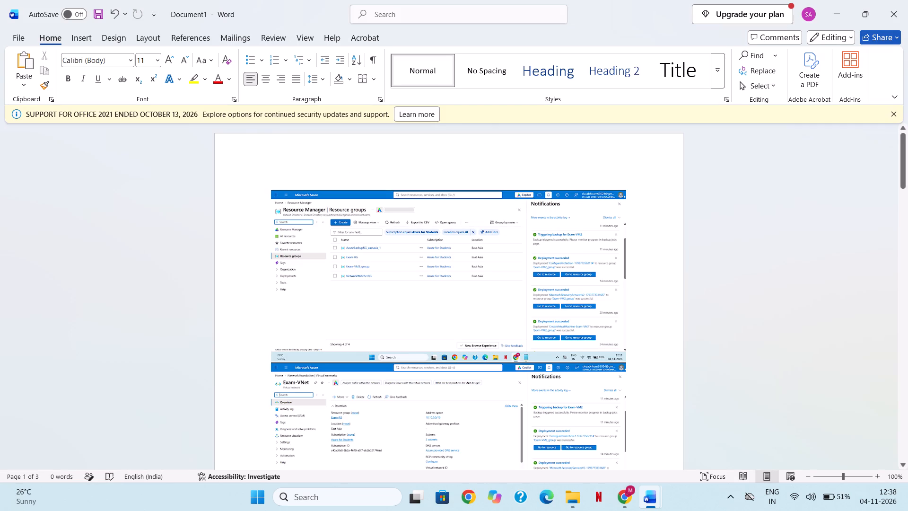
{"action": "key", "text": "ctrl+v"}
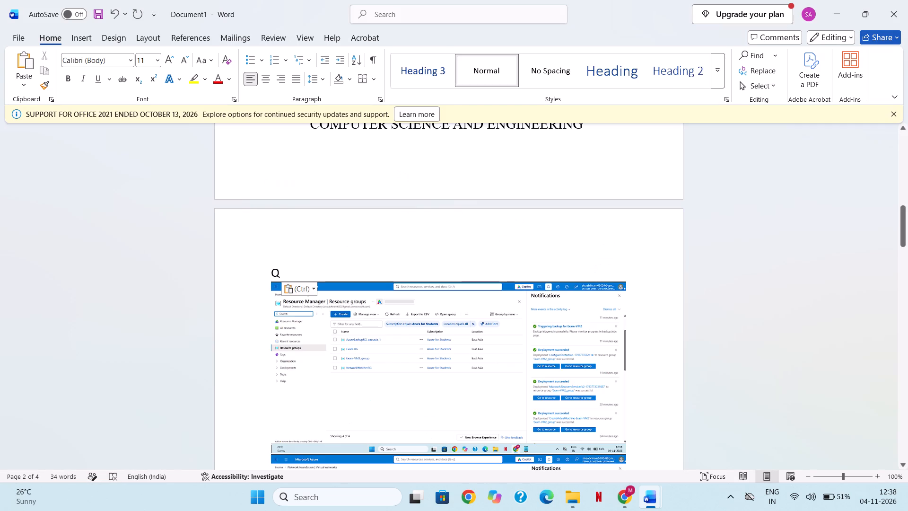
Complete the heading above the first Azure screenshot as Q1 and enlarge the added 1 to 16 pt.
{"action": "scroll", "coordinate": [316, 248], "scroll_direction": "up", "scroll_amount": 1}
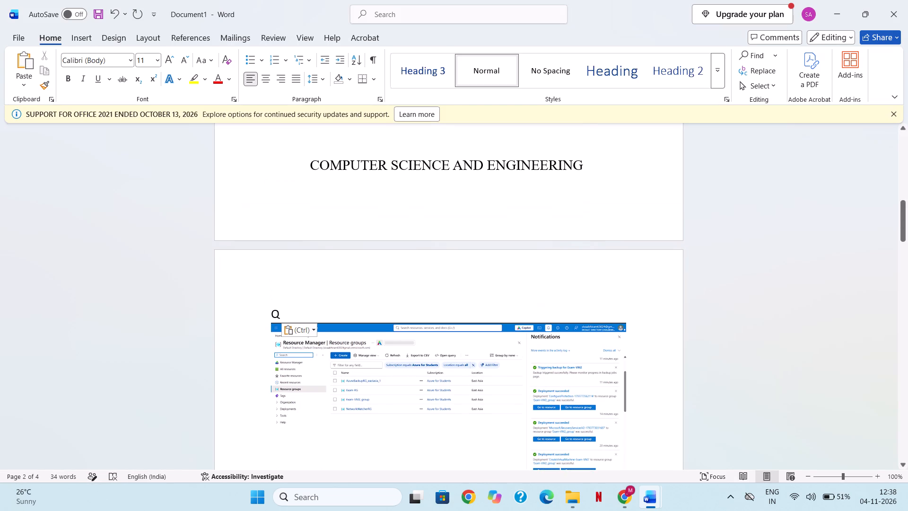
{"action": "left_click", "coordinate": [292, 313]}
{"action": "key", "text": "1"}
{"action": "left_click_drag", "start_coordinate": [302, 314], "coordinate": [283, 314]}
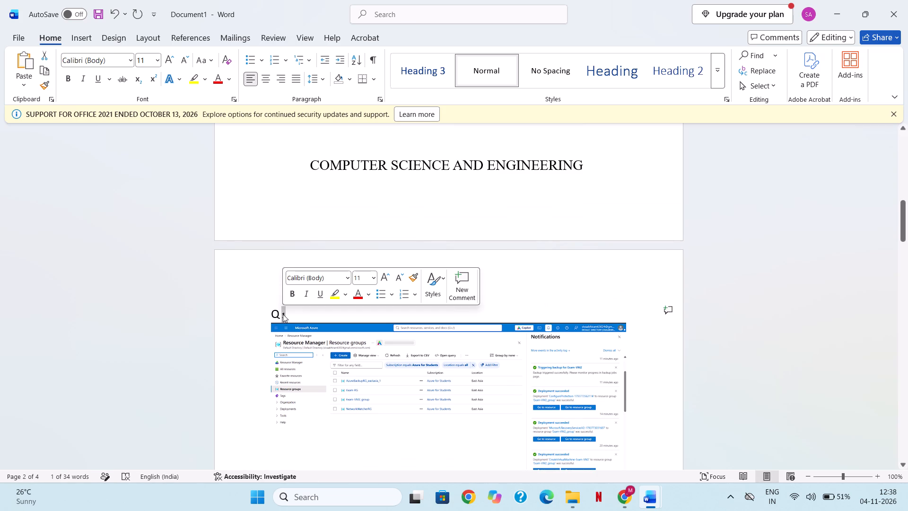
{"action": "left_click", "coordinate": [384, 273]}
{"action": "left_click", "coordinate": [384, 273]}
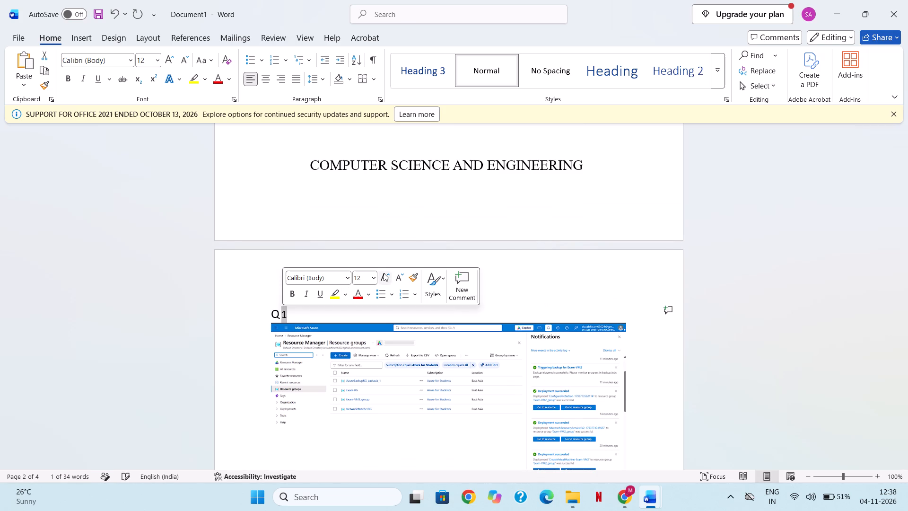
{"action": "left_click", "coordinate": [384, 273]}
{"action": "left_click", "coordinate": [623, 276]}
Change the cover page title to INT 328 CA: 2.
{"action": "scroll", "coordinate": [623, 276], "scroll_direction": "up", "scroll_amount": 6}
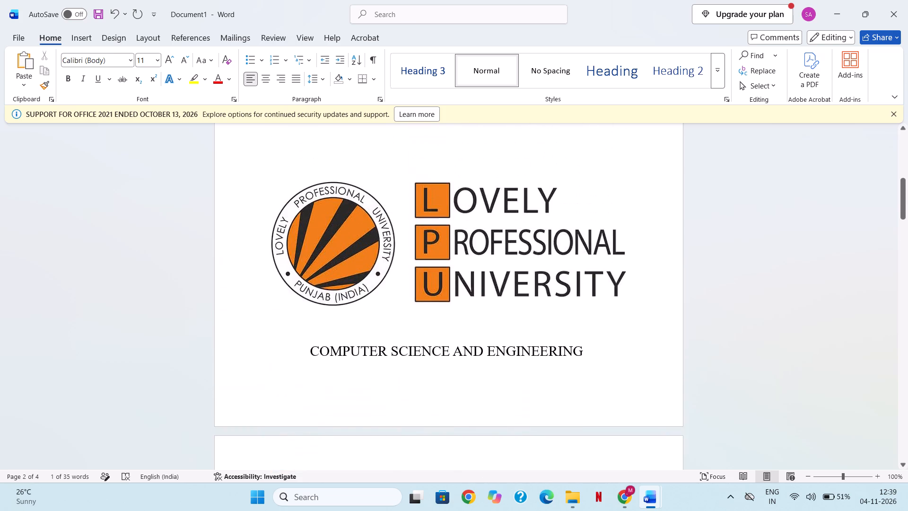
{"action": "scroll", "coordinate": [623, 276], "scroll_direction": "up", "scroll_amount": 7}
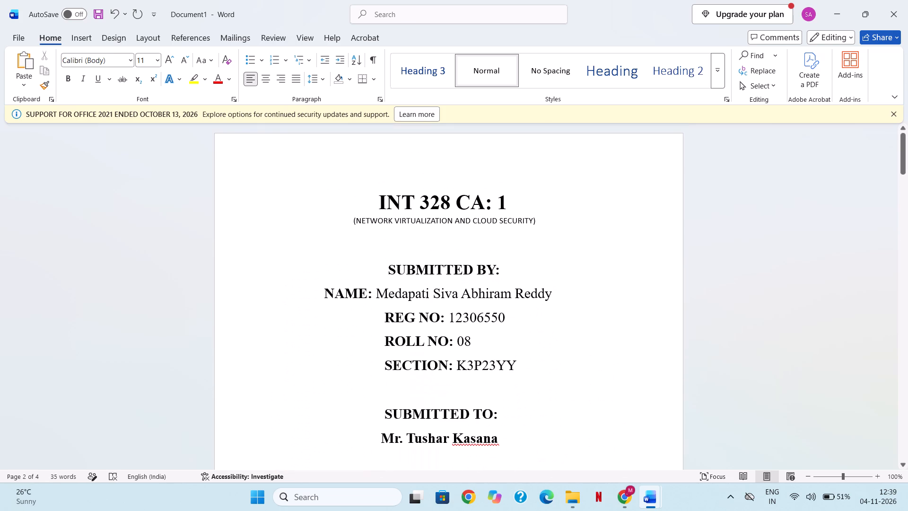
{"action": "left_click", "coordinate": [521, 213]}
{"action": "key", "text": "BackSpace"}
{"action": "key", "text": "2"}
Add a Part1: line directly below the Q1 heading, before the resource groups screenshot.
{"action": "scroll", "coordinate": [521, 213], "scroll_direction": "down", "scroll_amount": 2}
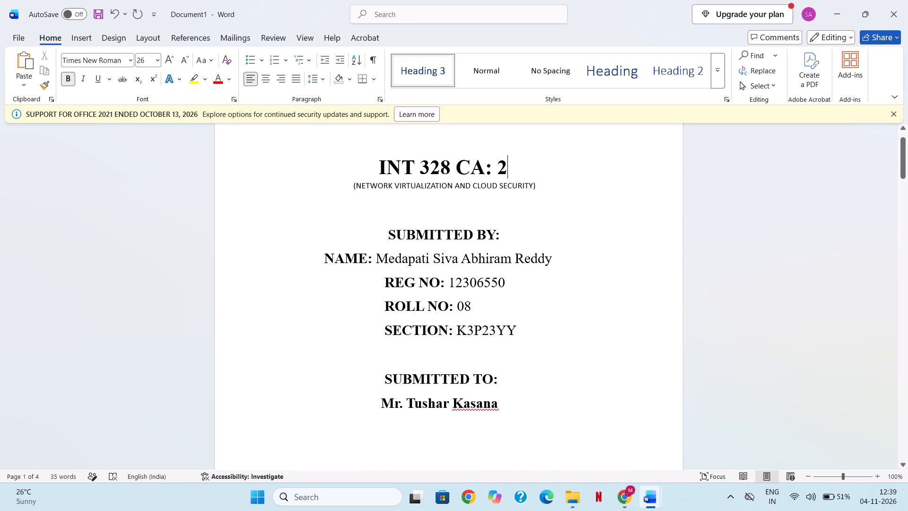
{"action": "scroll", "coordinate": [521, 213], "scroll_direction": "down", "scroll_amount": 5}
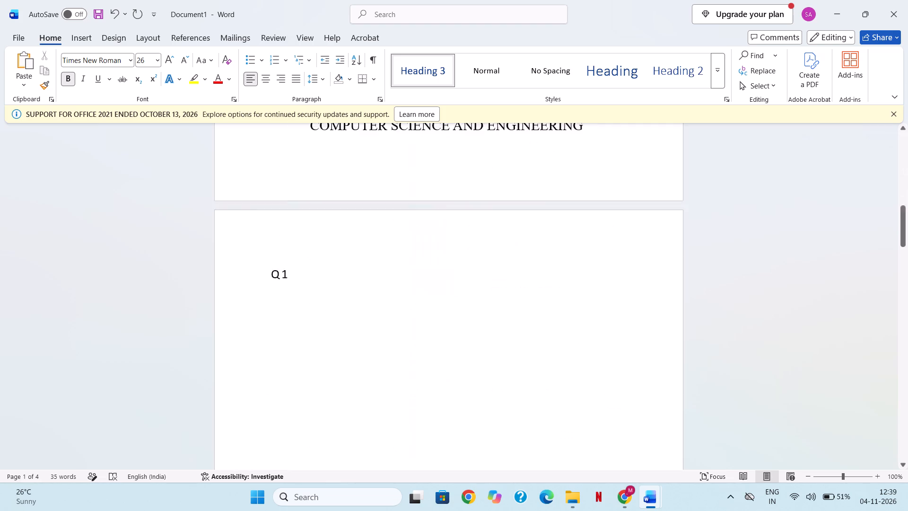
{"action": "scroll", "coordinate": [521, 213], "scroll_direction": "down", "scroll_amount": 1}
{"action": "scroll", "coordinate": [521, 213], "scroll_direction": "up", "scroll_amount": 4}
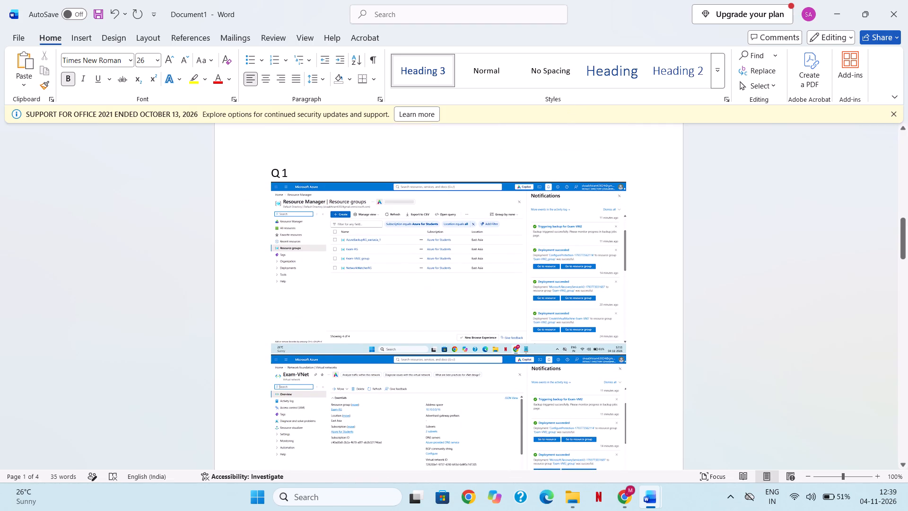
{"action": "left_click", "coordinate": [474, 162]}
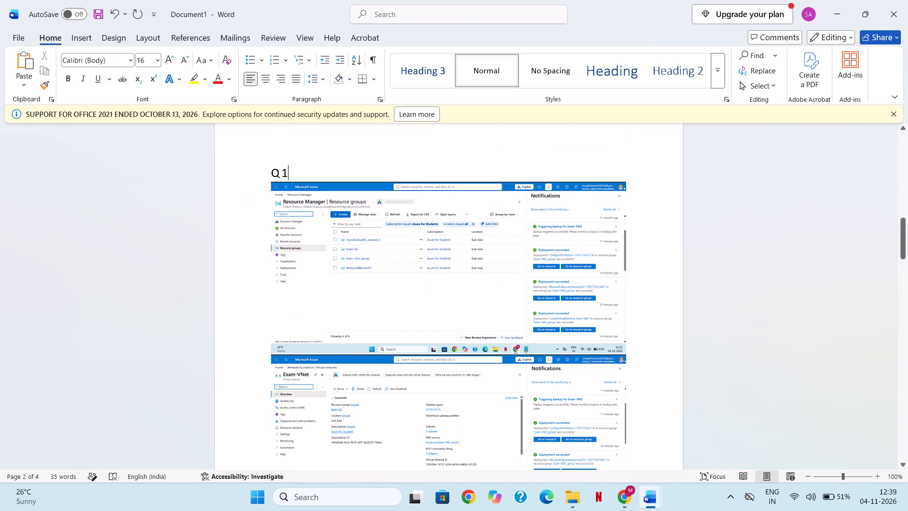
{"action": "key", "text": "Return"}
{"action": "type", "text": "part"}
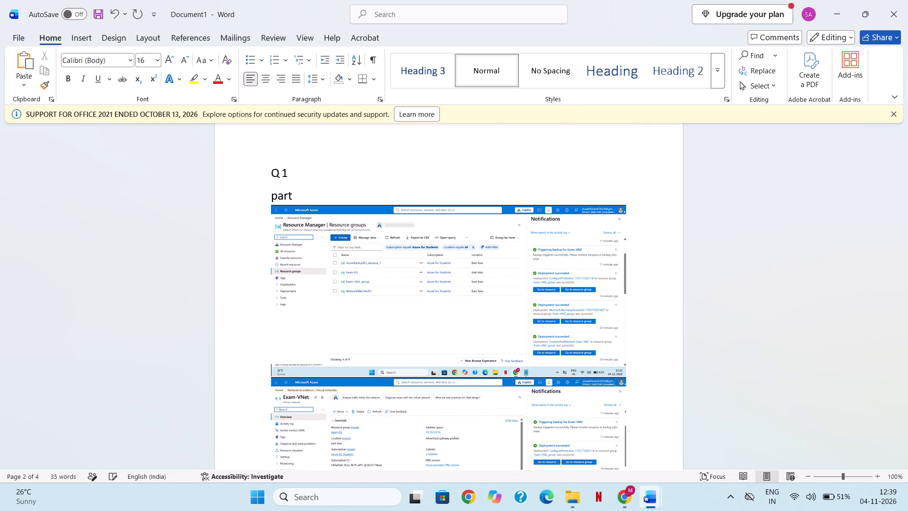
{"action": "key", "text": "1"}
{"action": "key", "text": "shift+colon"}
Add a Part2: line at the end of the document, with a blank line between it and the terminal screenshot.
{"action": "scroll", "coordinate": [602, 225], "scroll_direction": "down", "scroll_amount": 3}
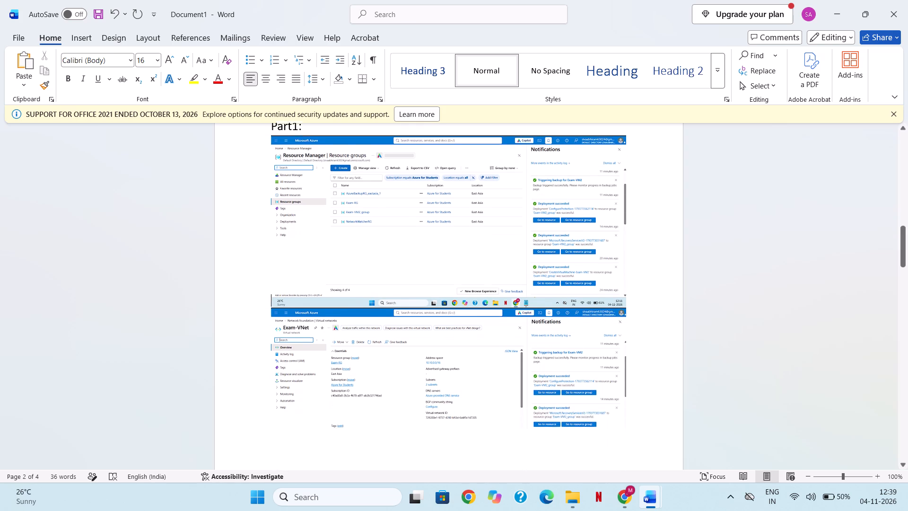
{"action": "scroll", "coordinate": [602, 225], "scroll_direction": "down", "scroll_amount": 2}
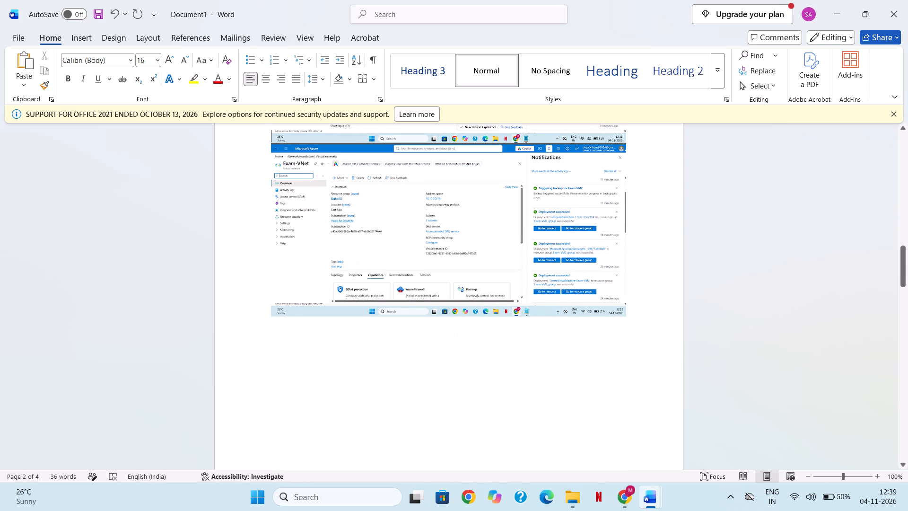
{"action": "scroll", "coordinate": [602, 225], "scroll_direction": "down", "scroll_amount": 6}
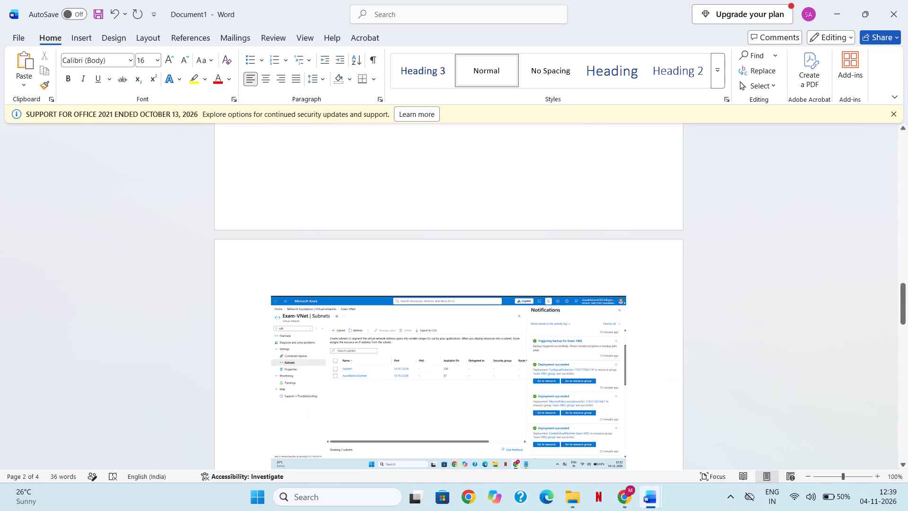
{"action": "scroll", "coordinate": [602, 225], "scroll_direction": "down", "scroll_amount": 2}
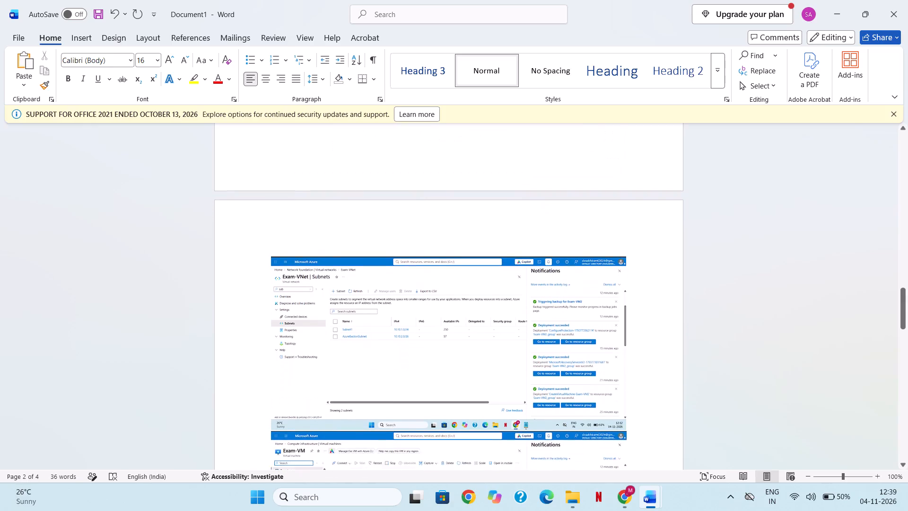
{"action": "scroll", "coordinate": [602, 225], "scroll_direction": "down", "scroll_amount": 5}
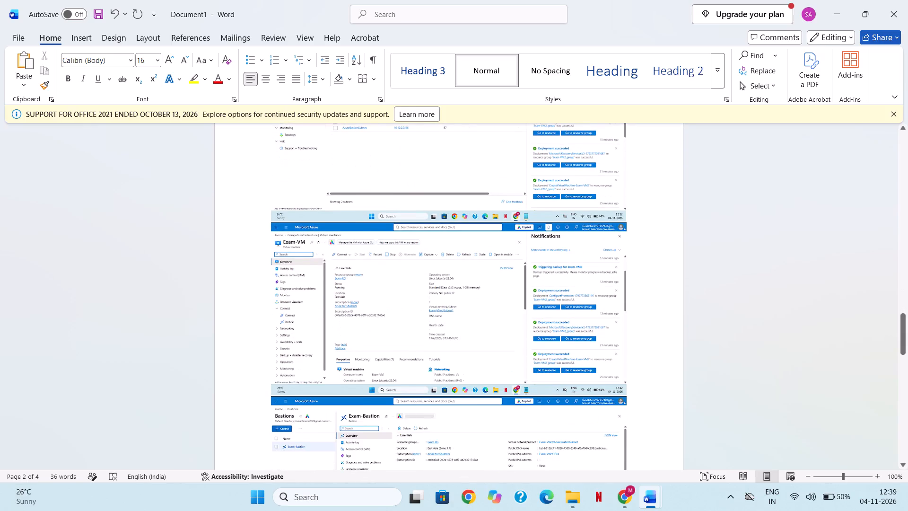
{"action": "scroll", "coordinate": [602, 225], "scroll_direction": "down", "scroll_amount": 6}
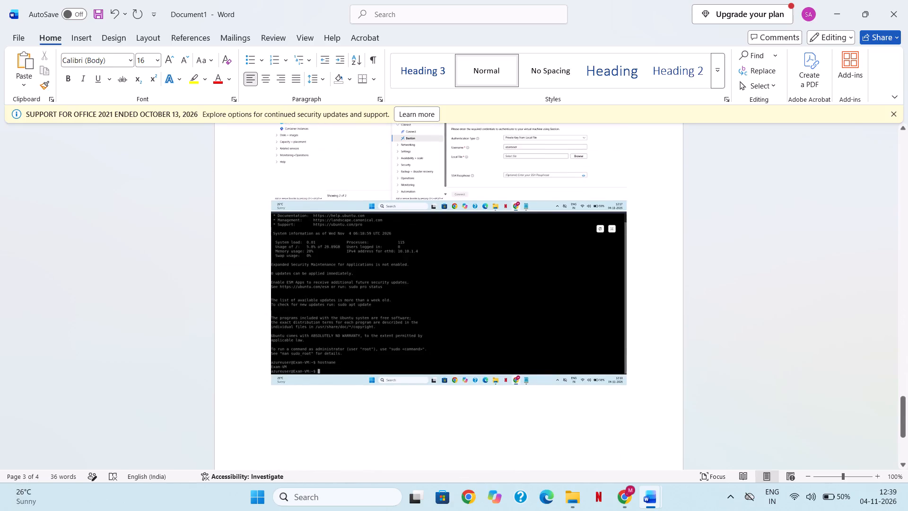
{"action": "scroll", "coordinate": [602, 225], "scroll_direction": "down", "scroll_amount": 4}
{"action": "left_click", "coordinate": [543, 238]}
{"action": "key", "text": "Return"}
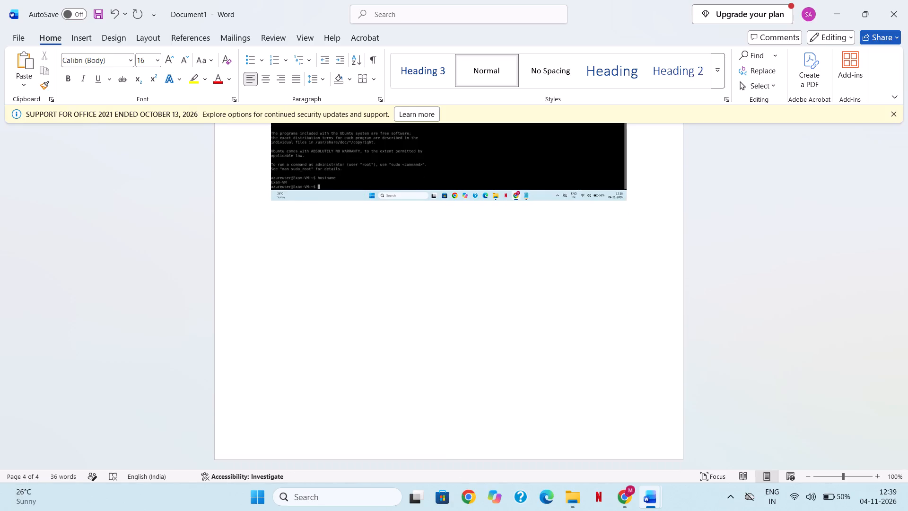
{"action": "key", "text": "Return"}
{"action": "type", "text": "Part"}
{"action": "type", "text": "2:"}
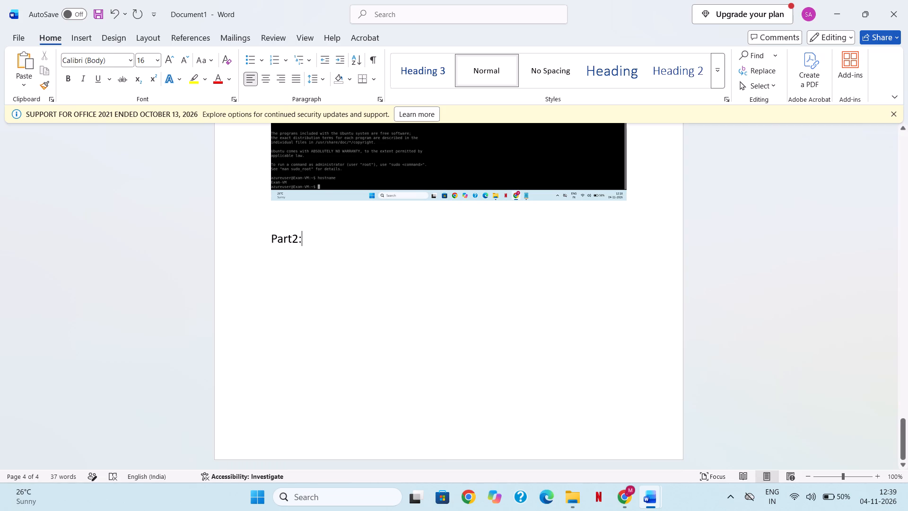
Switch to File Explorer and open the Screenshots folder inside Pictures.
{"action": "left_click", "coordinate": [623, 503]}
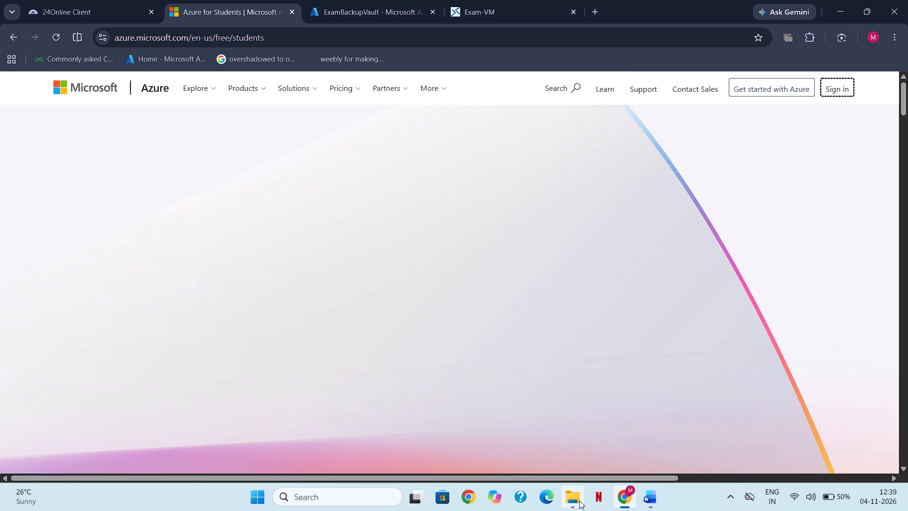
{"action": "left_click", "coordinate": [569, 499]}
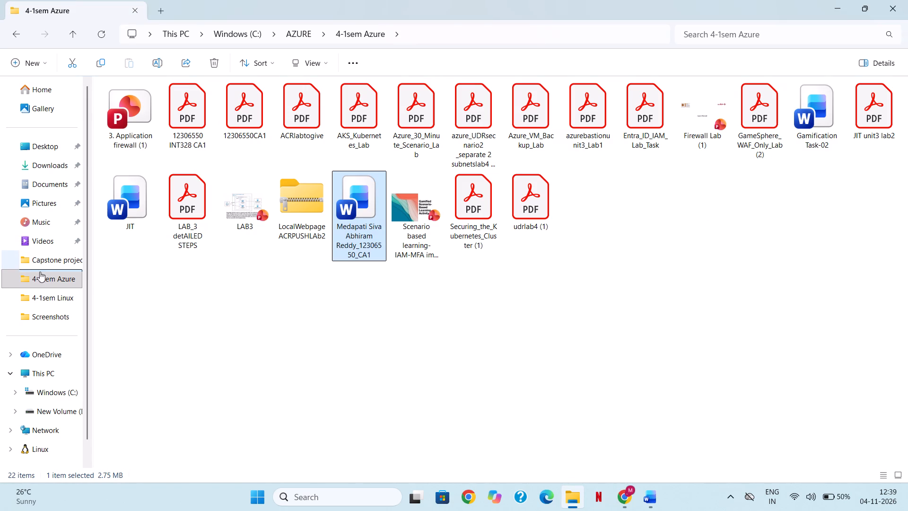
{"action": "left_click", "coordinate": [38, 212]}
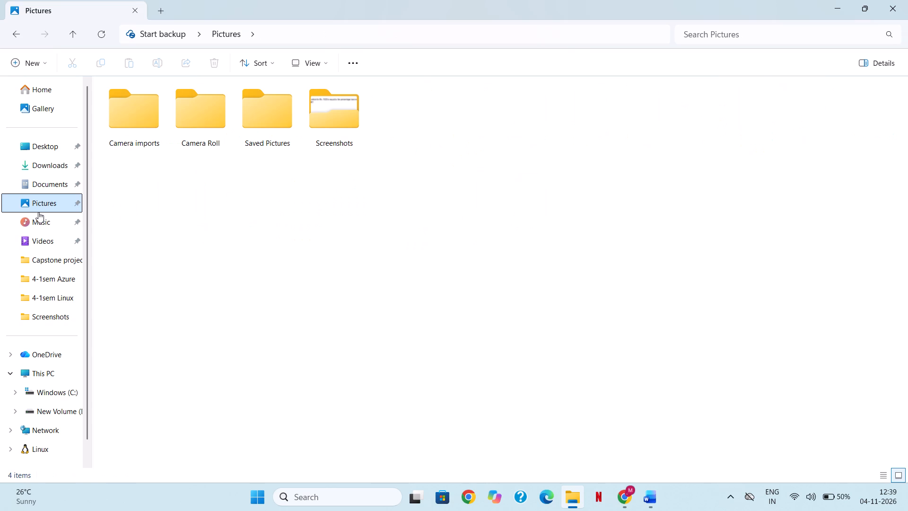
{"action": "double_click", "coordinate": [348, 112]}
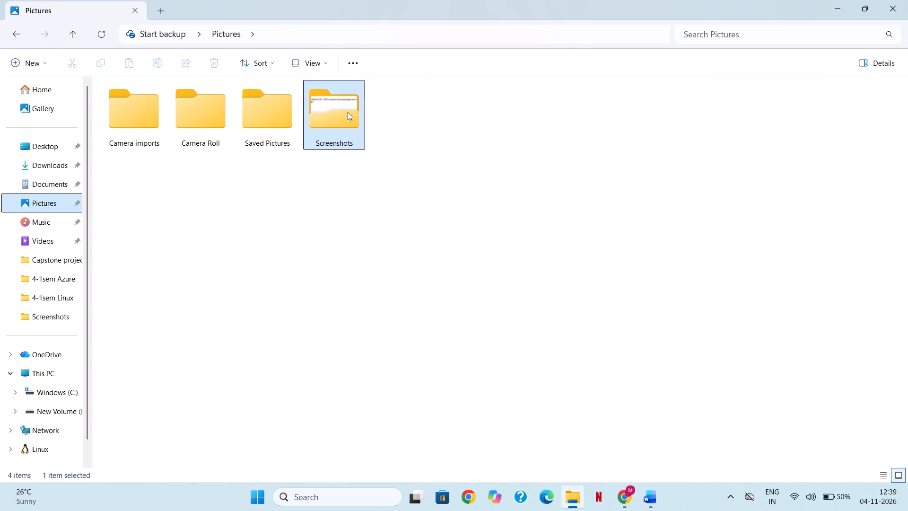
{"action": "scroll", "coordinate": [463, 267], "scroll_direction": "down", "scroll_amount": 9}
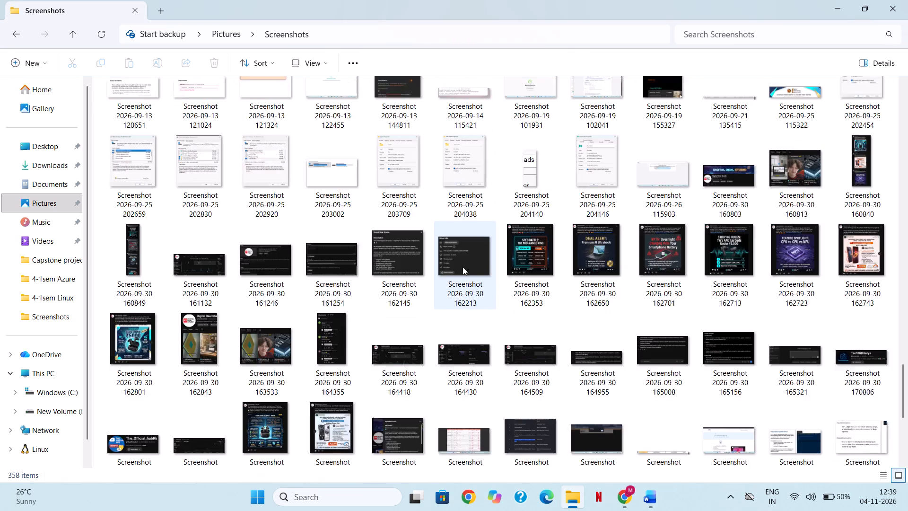
{"action": "scroll", "coordinate": [463, 267], "scroll_direction": "down", "scroll_amount": 7}
{"action": "scroll", "coordinate": [457, 311], "scroll_direction": "down", "scroll_amount": 6}
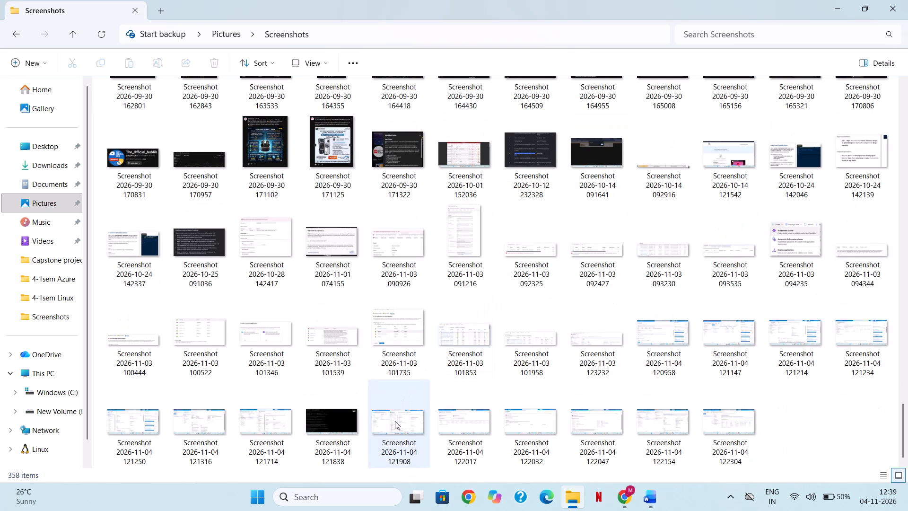
{"action": "left_click", "coordinate": [395, 421]}
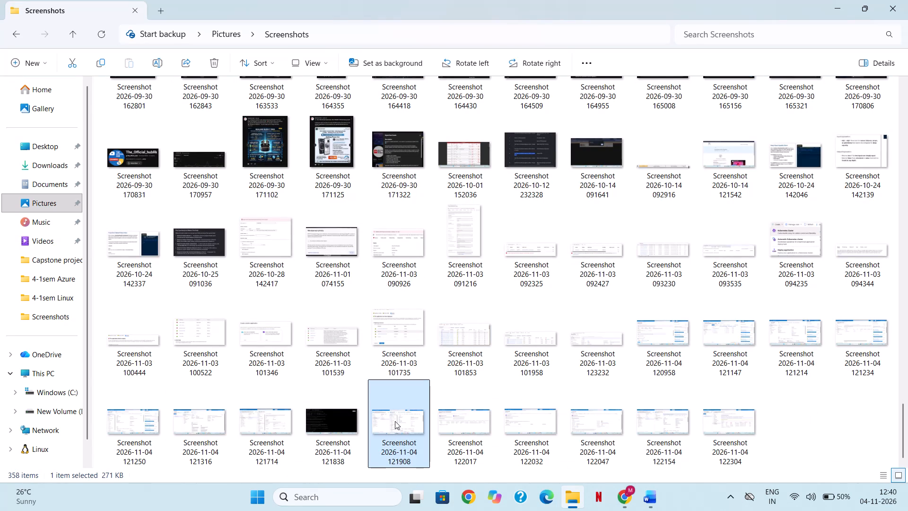
{"action": "key", "text": "shift+Right"}
{"action": "key", "text": "shift+Right"}
{"action": "key", "text": "shift+Right"}
{"action": "key", "text": "shift+Right"}
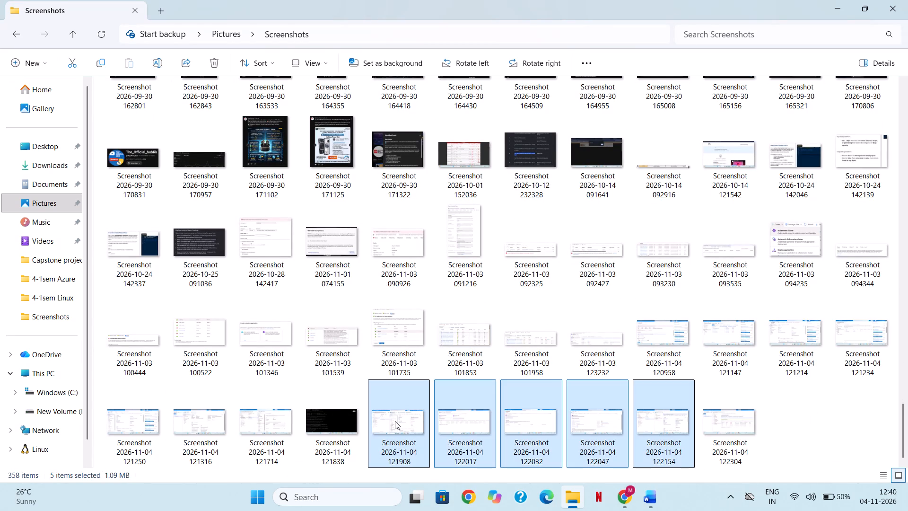
{"action": "key", "text": "shift+Right"}
{"action": "left_click_drag", "start_coordinate": [511, 419], "coordinate": [682, 488]}
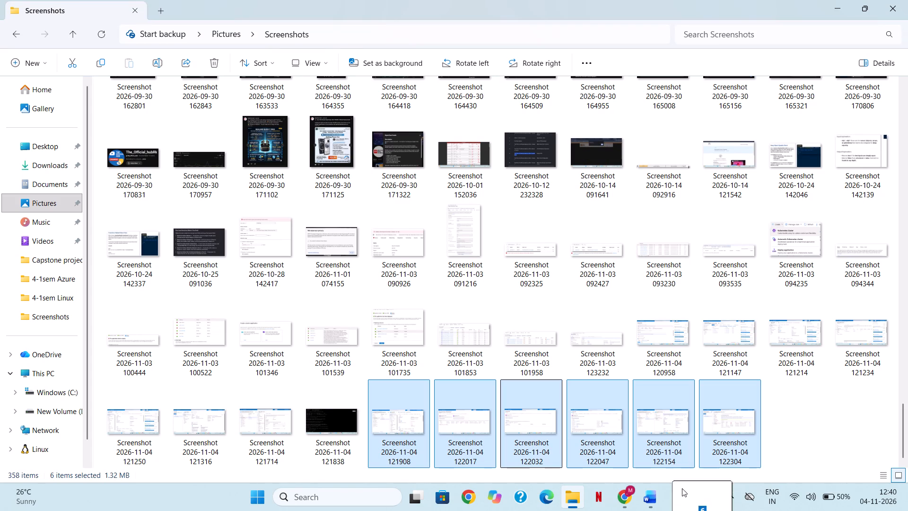
{"action": "left_click_drag", "start_coordinate": [682, 488], "coordinate": [682, 451]}
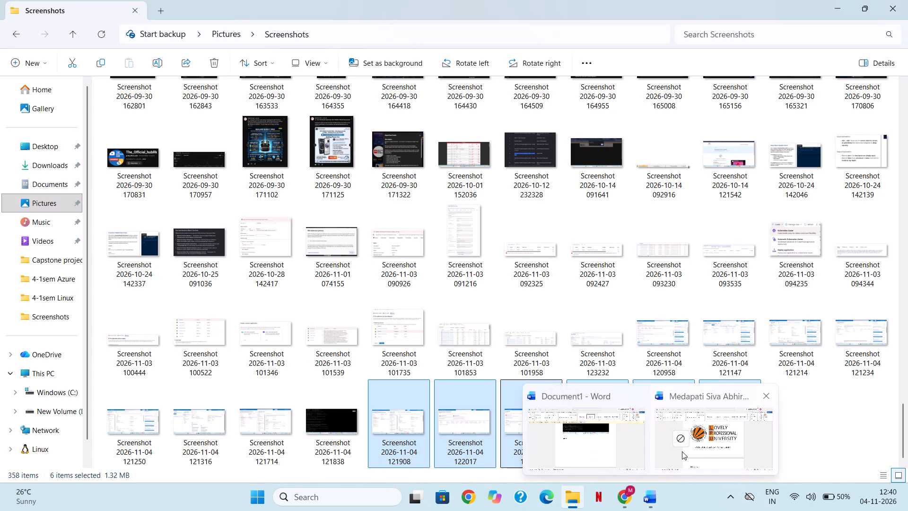
{"action": "left_click_drag", "start_coordinate": [682, 451], "coordinate": [682, 452]}
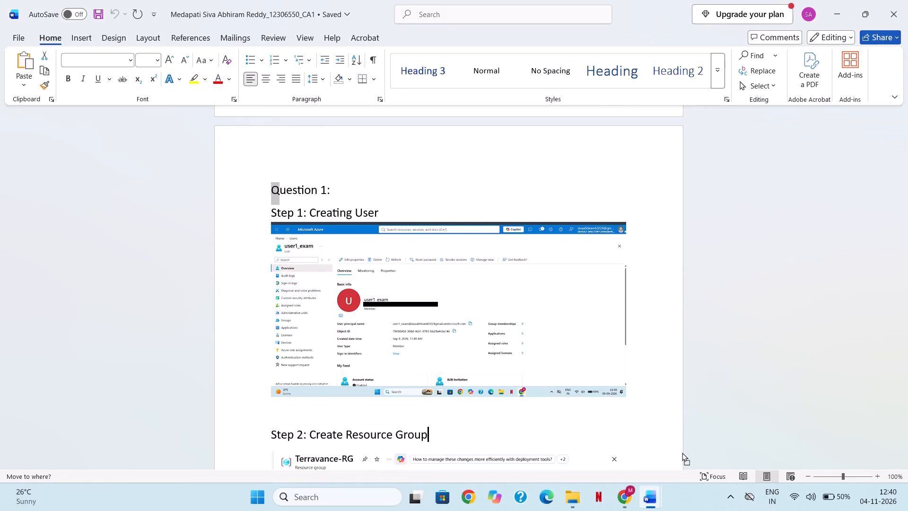
{"action": "left_click_drag", "start_coordinate": [682, 452], "coordinate": [601, 466]}
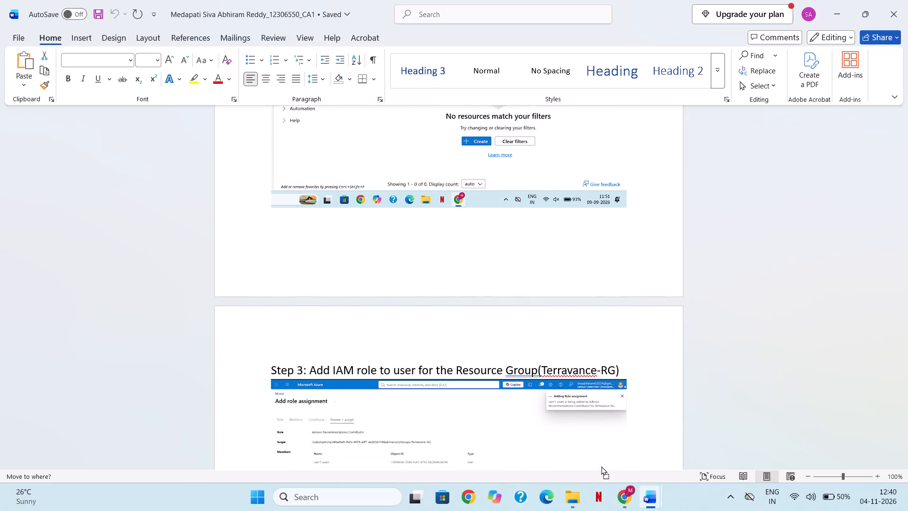
{"action": "left_click_drag", "start_coordinate": [601, 466], "coordinate": [655, 493]}
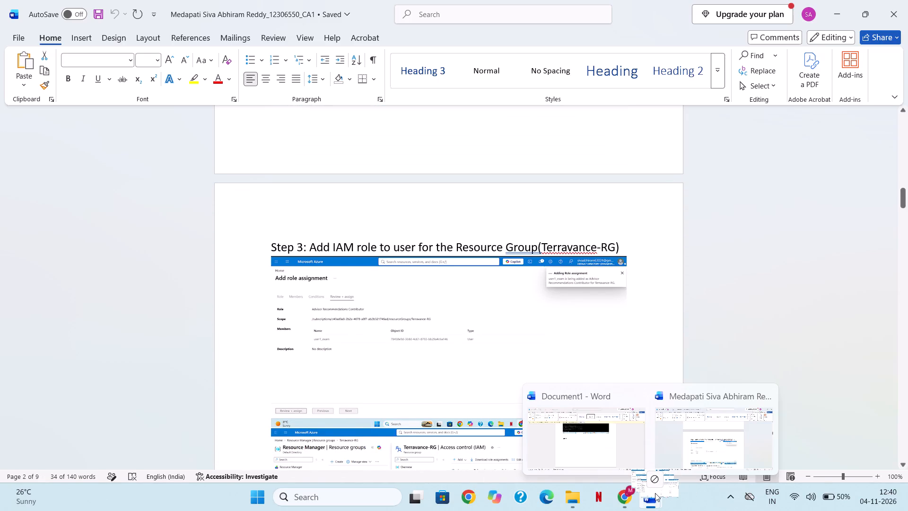
{"action": "left_click_drag", "start_coordinate": [655, 493], "coordinate": [600, 450]}
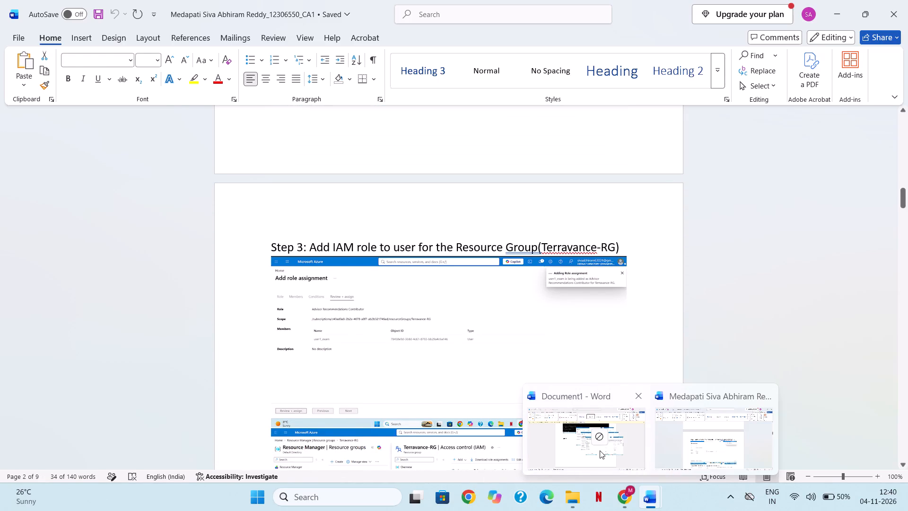
{"action": "left_click_drag", "start_coordinate": [600, 450], "coordinate": [321, 280]}
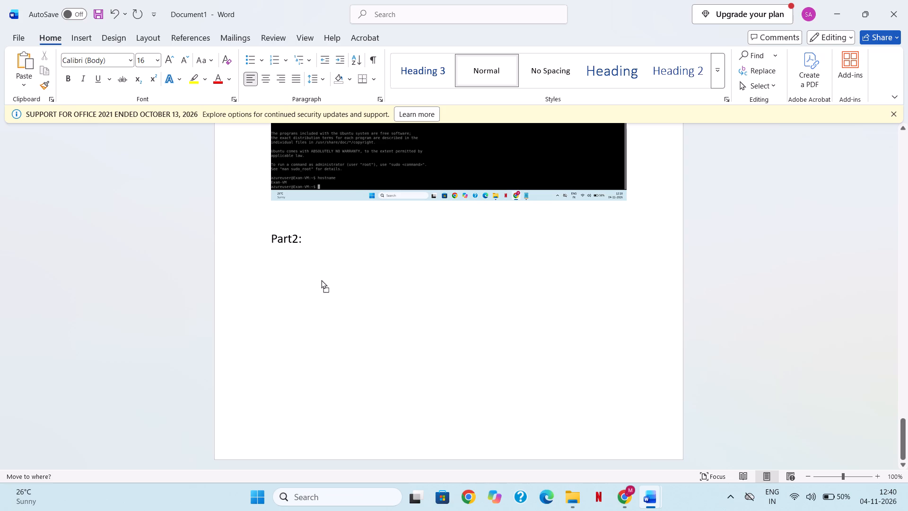
{"action": "left_click_drag", "start_coordinate": [321, 280], "coordinate": [323, 281]}
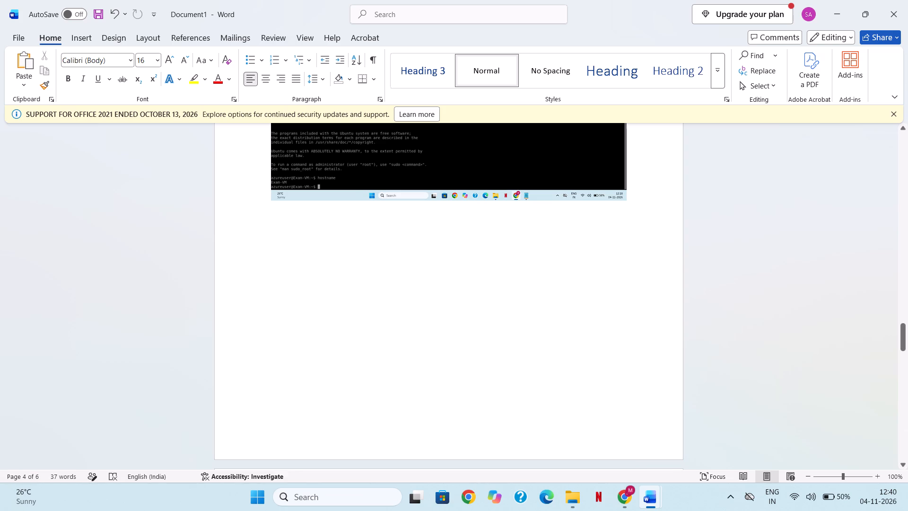
Review the order and page layout of the screenshots inserted under Part2:.
{"action": "scroll", "coordinate": [323, 281], "scroll_direction": "down", "scroll_amount": 4}
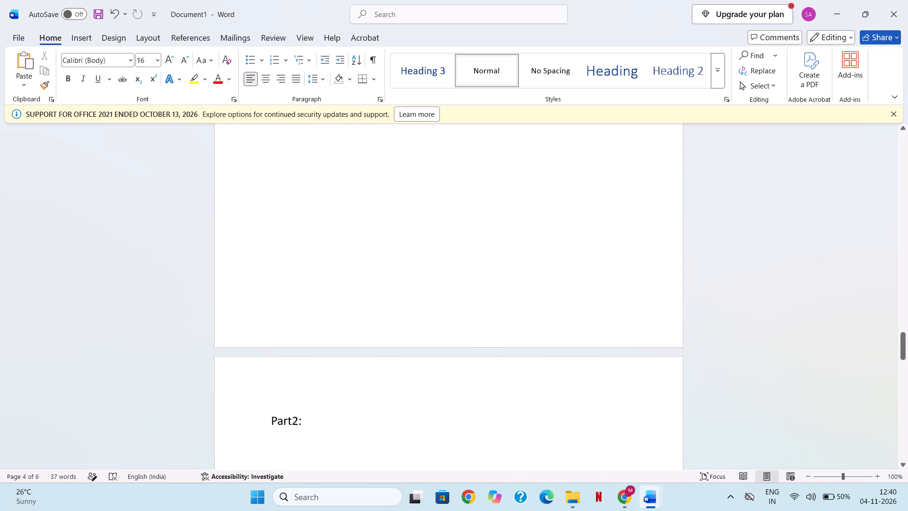
{"action": "scroll", "coordinate": [323, 281], "scroll_direction": "down", "scroll_amount": 19}
{"action": "scroll", "coordinate": [323, 281], "scroll_direction": "up", "scroll_amount": 3}
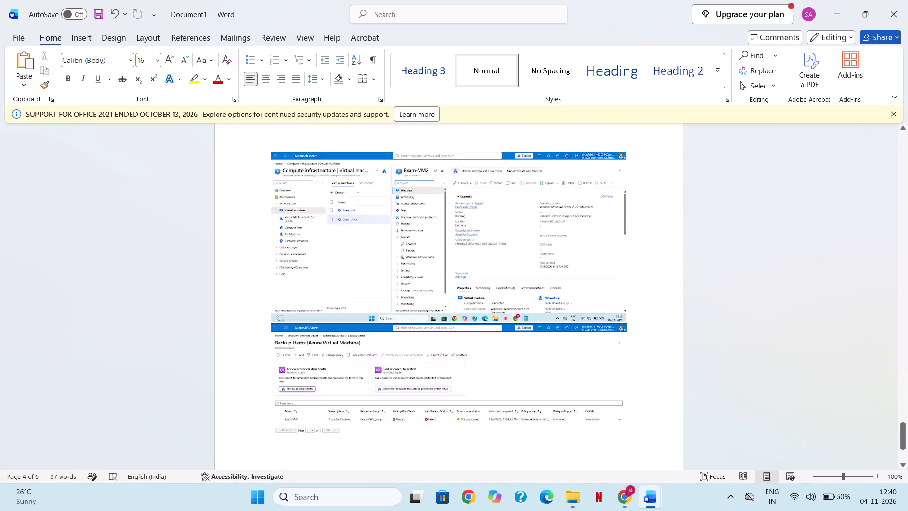
{"action": "scroll", "coordinate": [323, 281], "scroll_direction": "up", "scroll_amount": 12}
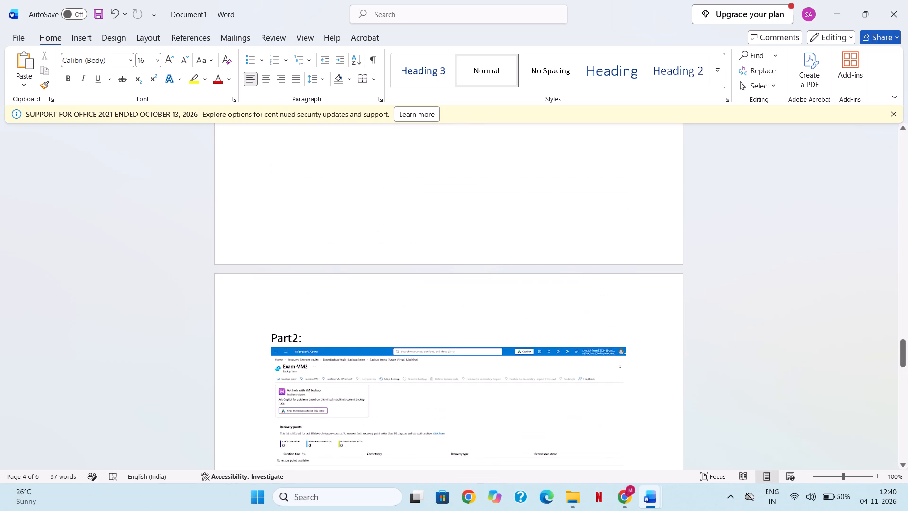
{"action": "scroll", "coordinate": [323, 281], "scroll_direction": "up", "scroll_amount": 19}
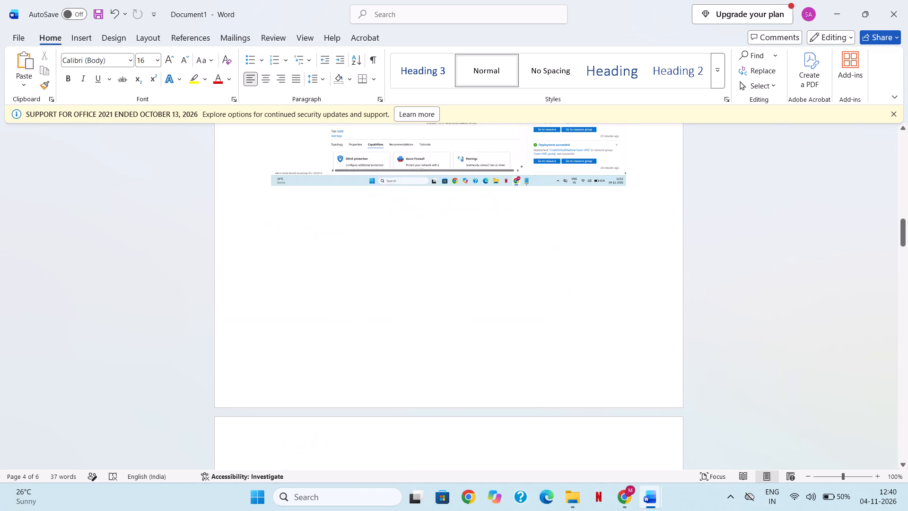
{"action": "scroll", "coordinate": [323, 281], "scroll_direction": "up", "scroll_amount": 8}
{"action": "scroll", "coordinate": [323, 281], "scroll_direction": "down", "scroll_amount": 18}
{"action": "scroll", "coordinate": [323, 281], "scroll_direction": "down", "scroll_amount": 5}
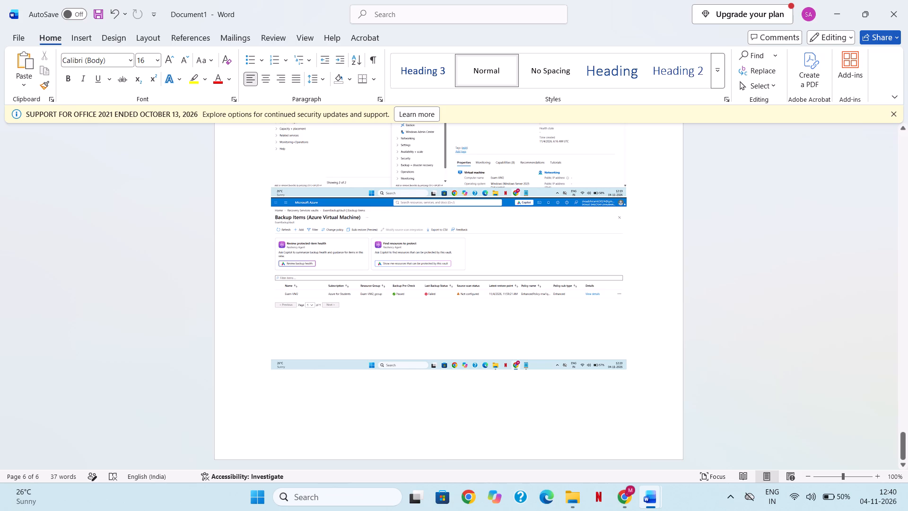
{"action": "scroll", "coordinate": [611, 335], "scroll_direction": "up", "scroll_amount": 4}
Switch to File Explorer and preview Screenshot 2026-11-04 120958.png, then close the preview.
{"action": "left_click", "coordinate": [576, 499]}
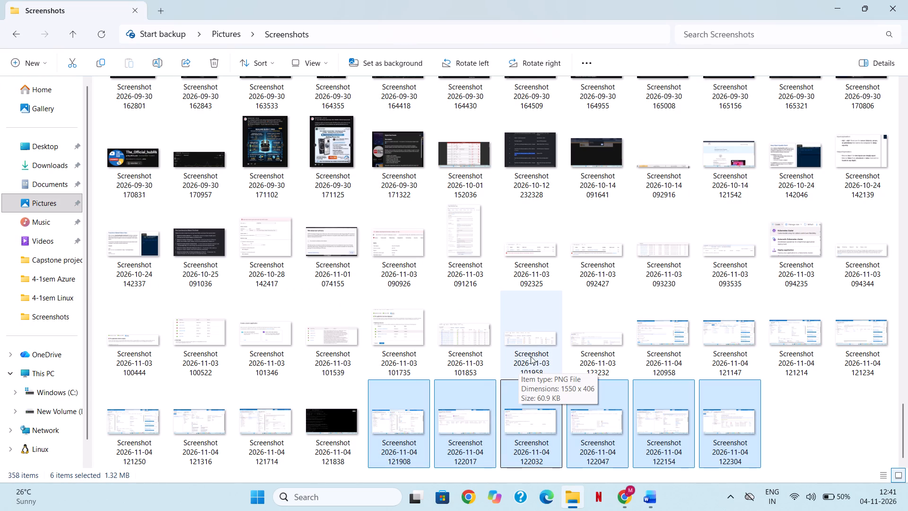
{"action": "left_click_drag", "start_coordinate": [652, 331], "coordinate": [668, 370]}
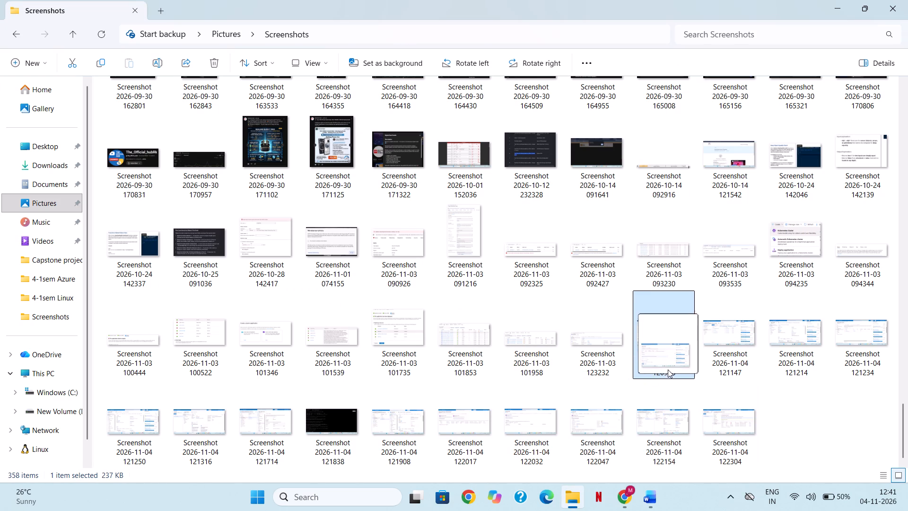
{"action": "left_click_drag", "start_coordinate": [668, 370], "coordinate": [663, 406]}
{"action": "key", "text": "Escape"}
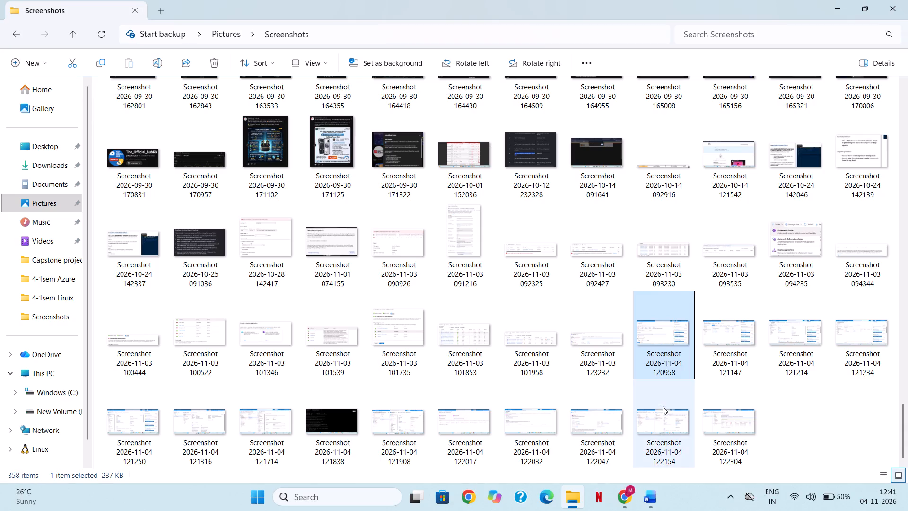
{"action": "double_click", "coordinate": [662, 316]}
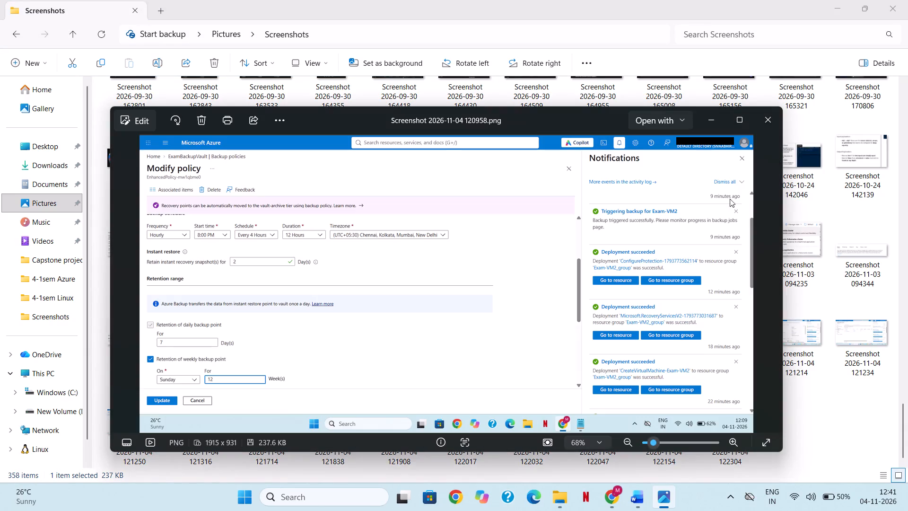
{"action": "left_click", "coordinate": [770, 124]}
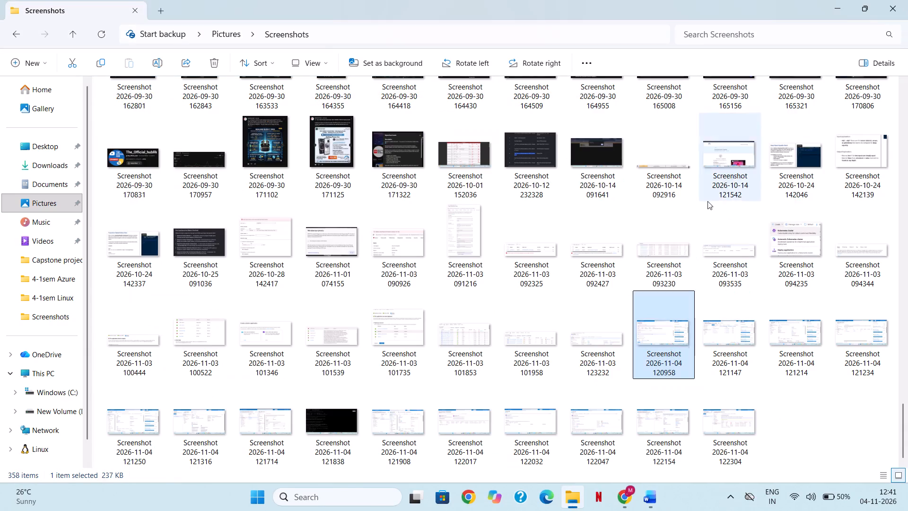
{"action": "left_click_drag", "start_coordinate": [642, 332], "coordinate": [648, 499]}
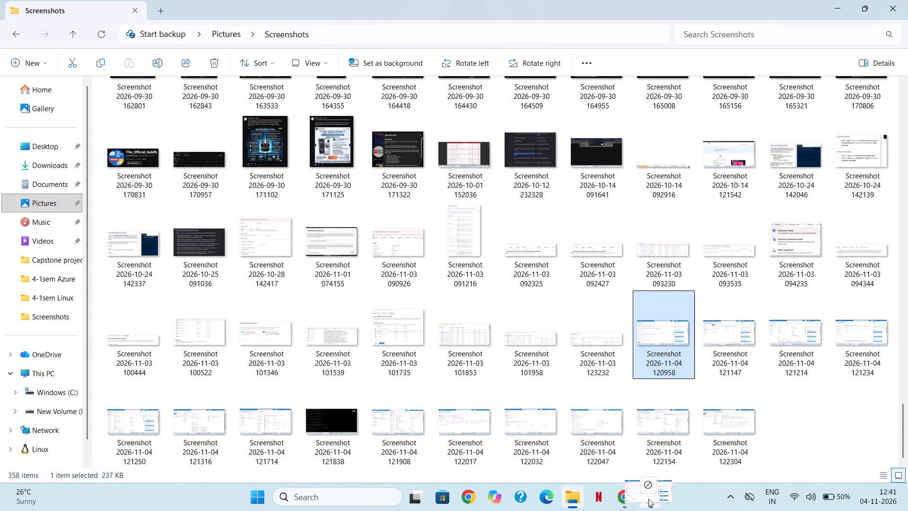
{"action": "left_click_drag", "start_coordinate": [648, 499], "coordinate": [569, 448]}
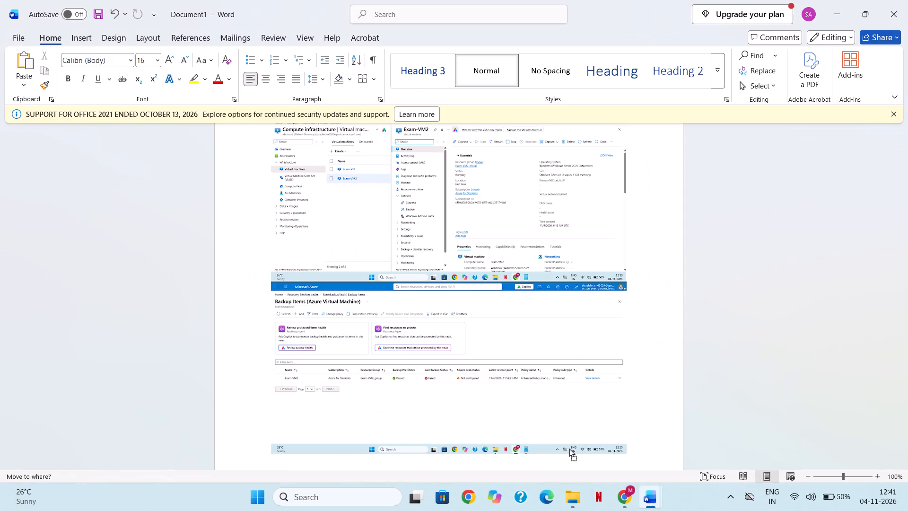
{"action": "left_click_drag", "start_coordinate": [569, 448], "coordinate": [280, 285]}
{"action": "left_click_drag", "start_coordinate": [280, 285], "coordinate": [287, 72]}
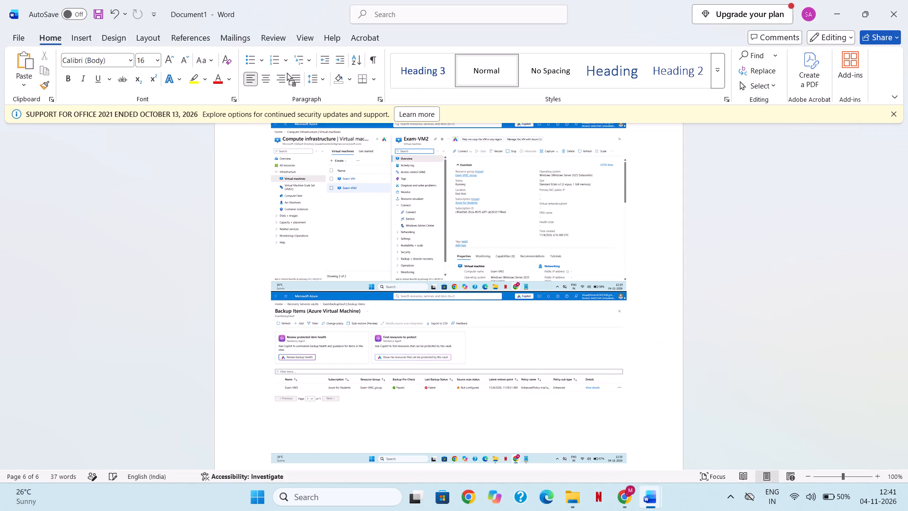
{"action": "left_click_drag", "start_coordinate": [287, 72], "coordinate": [276, 118]}
{"action": "left_click_drag", "start_coordinate": [276, 118], "coordinate": [274, 139]}
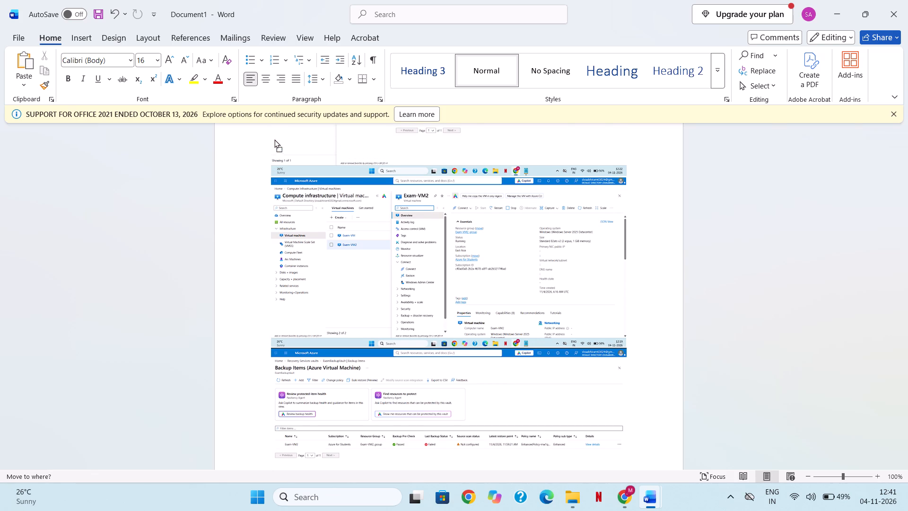
{"action": "left_click_drag", "start_coordinate": [274, 139], "coordinate": [268, 142]}
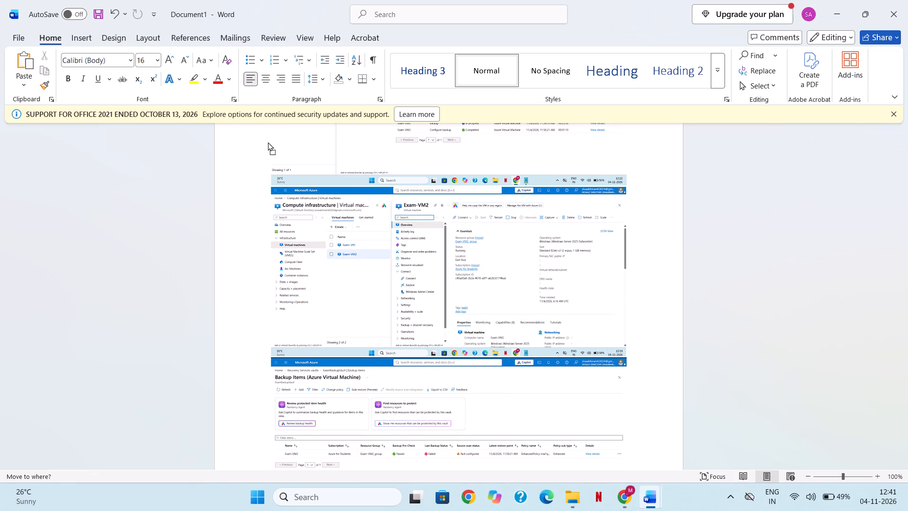
{"action": "left_click_drag", "start_coordinate": [268, 142], "coordinate": [268, 141]}
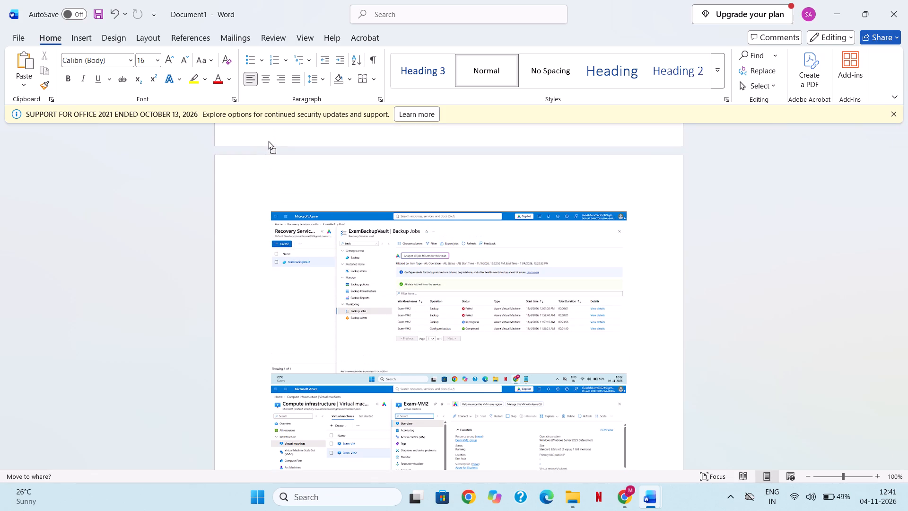
{"action": "left_click_drag", "start_coordinate": [268, 141], "coordinate": [262, 254]}
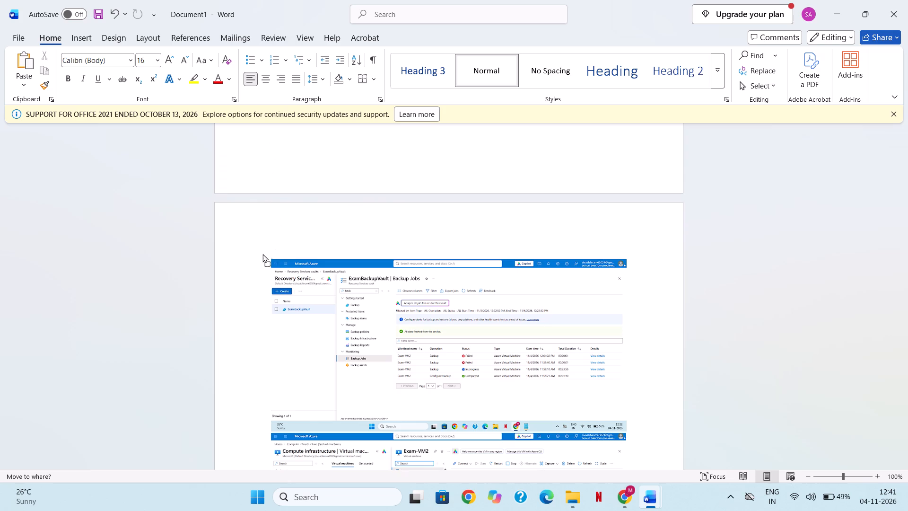
{"action": "left_click_drag", "start_coordinate": [262, 254], "coordinate": [289, 146]}
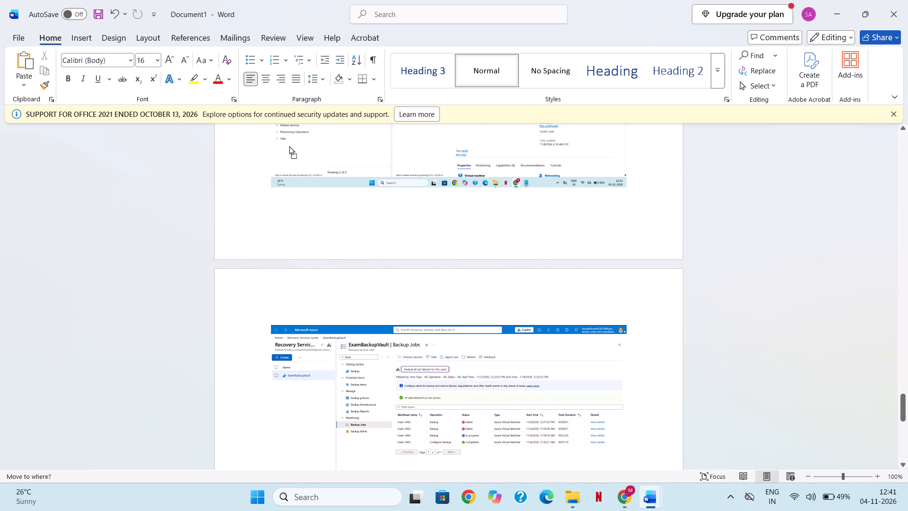
{"action": "left_click_drag", "start_coordinate": [289, 146], "coordinate": [609, 186]}
{"action": "left_click_drag", "start_coordinate": [609, 186], "coordinate": [635, 179]}
{"action": "left_click_drag", "start_coordinate": [635, 179], "coordinate": [410, 284]}
{"action": "left_click_drag", "start_coordinate": [410, 284], "coordinate": [582, 242]}
{"action": "left_click_drag", "start_coordinate": [582, 242], "coordinate": [546, 241]}
{"action": "left_click_drag", "start_coordinate": [546, 241], "coordinate": [559, 237]}
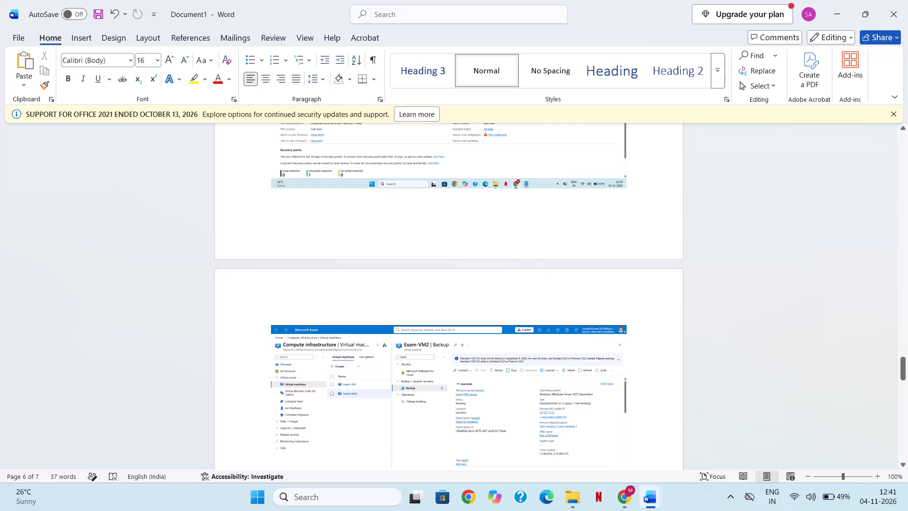
Move the Modify policy screenshot from directly under Part2: to below the two Exam-VM2 backup item screenshots on that page.
{"action": "scroll", "coordinate": [613, 262], "scroll_direction": "down", "scroll_amount": 8}
{"action": "scroll", "coordinate": [613, 262], "scroll_direction": "up", "scroll_amount": 2}
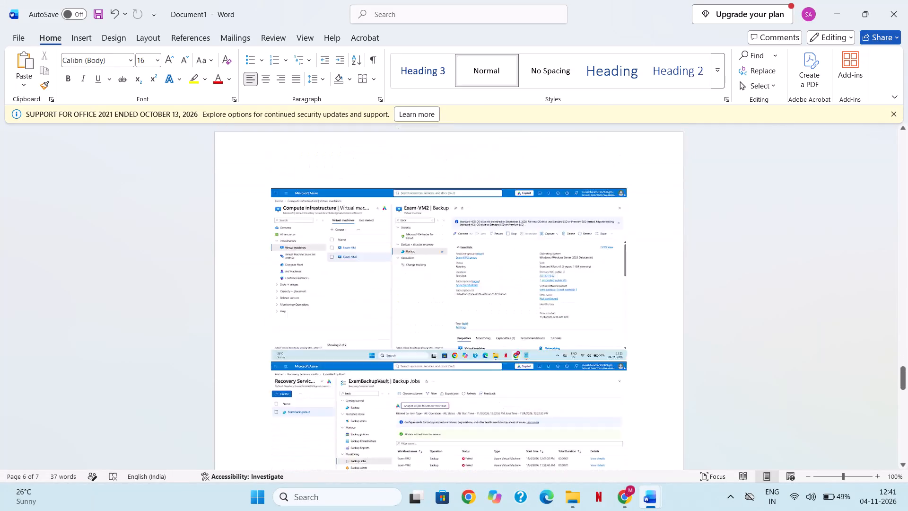
{"action": "scroll", "coordinate": [613, 262], "scroll_direction": "up", "scroll_amount": 12}
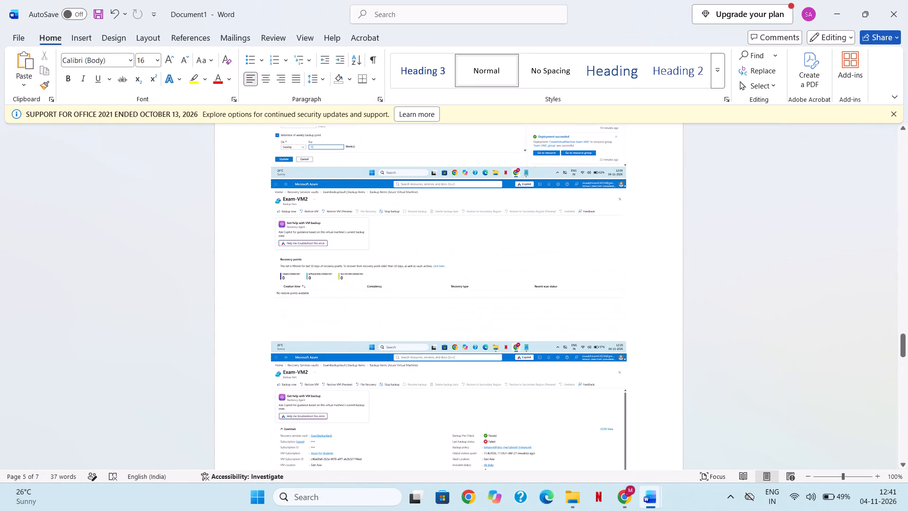
{"action": "scroll", "coordinate": [613, 262], "scroll_direction": "up", "scroll_amount": 4}
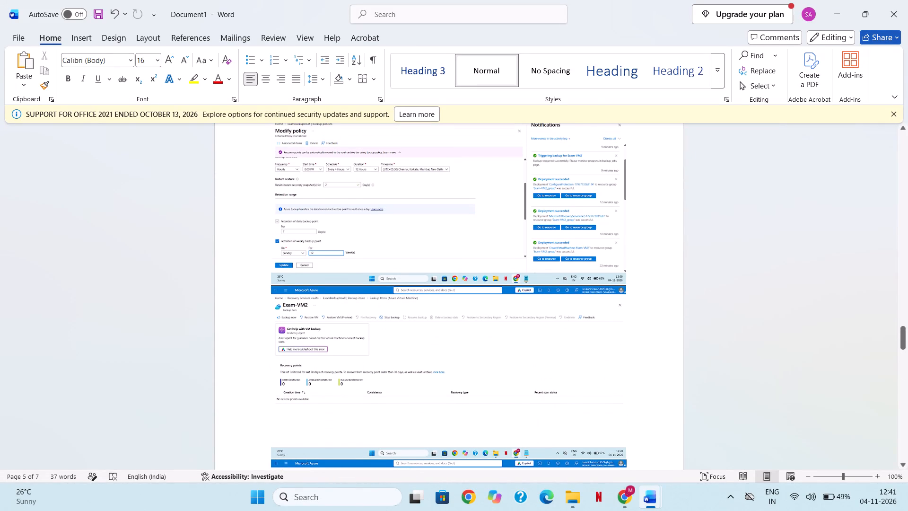
{"action": "scroll", "coordinate": [613, 262], "scroll_direction": "up", "scroll_amount": 2}
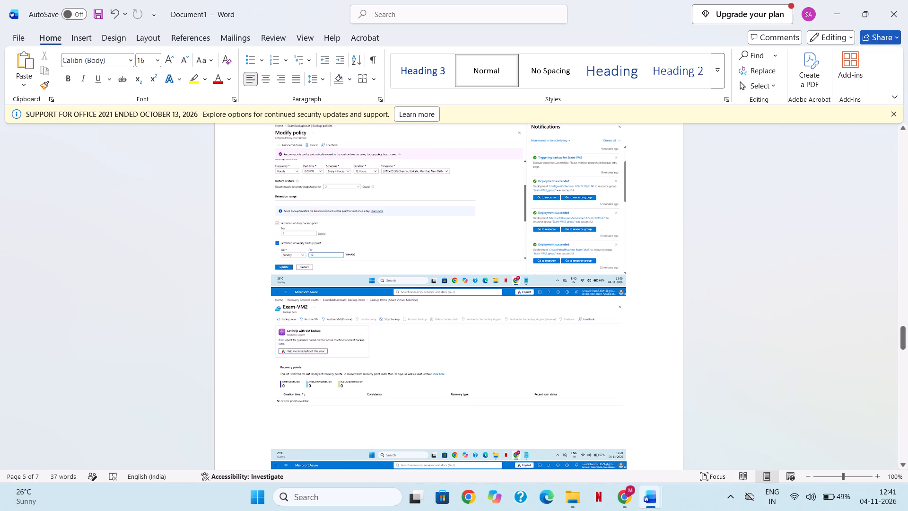
{"action": "scroll", "coordinate": [613, 262], "scroll_direction": "up", "scroll_amount": 4}
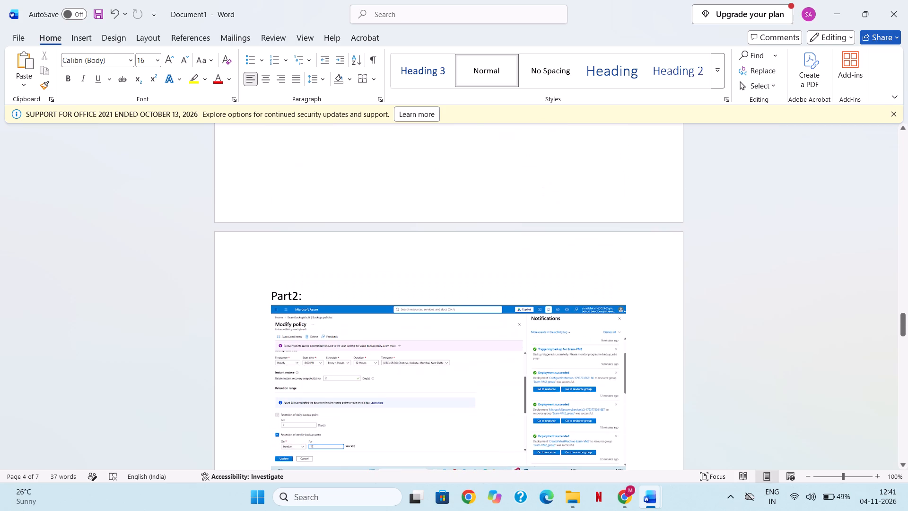
{"action": "scroll", "coordinate": [613, 262], "scroll_direction": "down", "scroll_amount": 7}
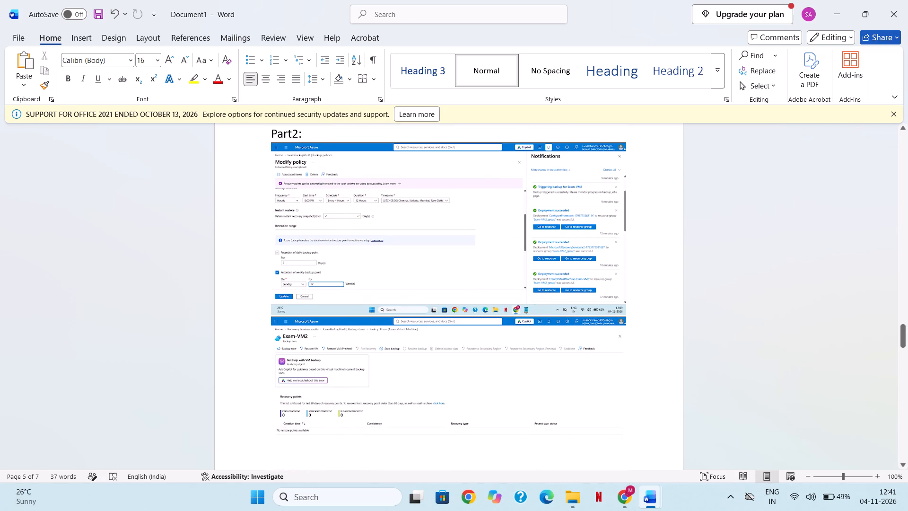
{"action": "scroll", "coordinate": [613, 262], "scroll_direction": "down", "scroll_amount": 1}
{"action": "scroll", "coordinate": [613, 262], "scroll_direction": "up", "scroll_amount": 1}
{"action": "scroll", "coordinate": [613, 262], "scroll_direction": "down", "scroll_amount": 1}
{"action": "scroll", "coordinate": [613, 262], "scroll_direction": "up", "scroll_amount": 1}
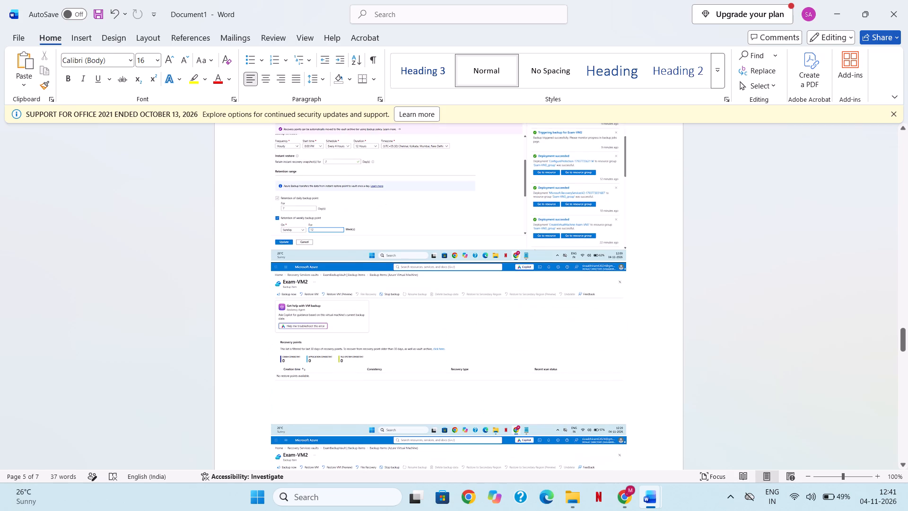
{"action": "left_click_drag", "start_coordinate": [457, 218], "coordinate": [618, 408]}
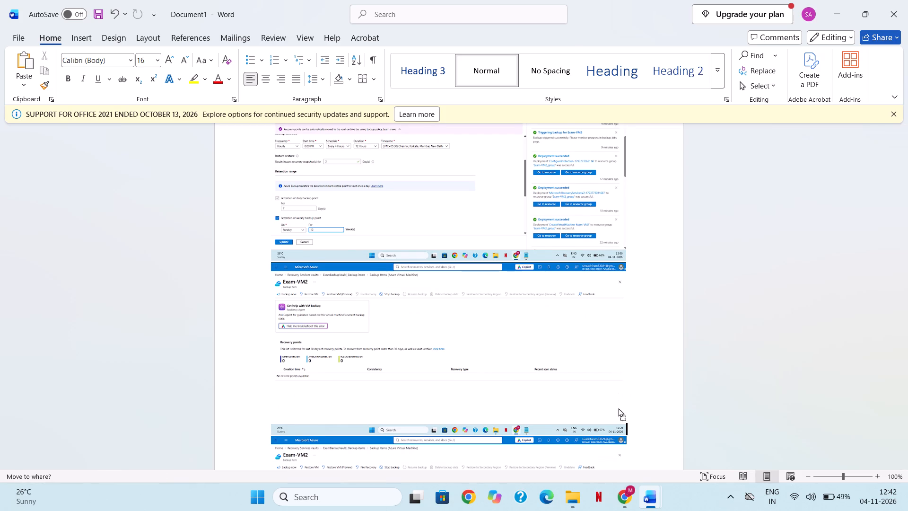
{"action": "left_click_drag", "start_coordinate": [618, 408], "coordinate": [609, 465]}
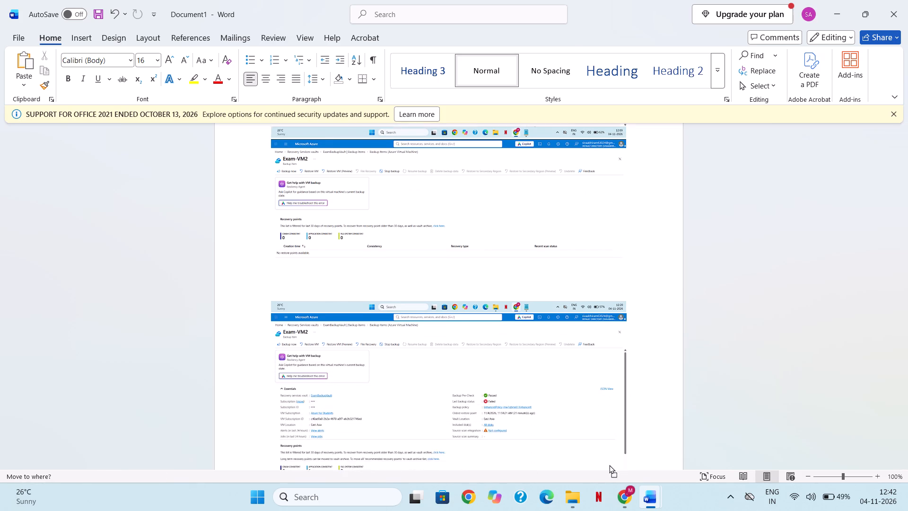
{"action": "left_click_drag", "start_coordinate": [609, 465], "coordinate": [602, 451]}
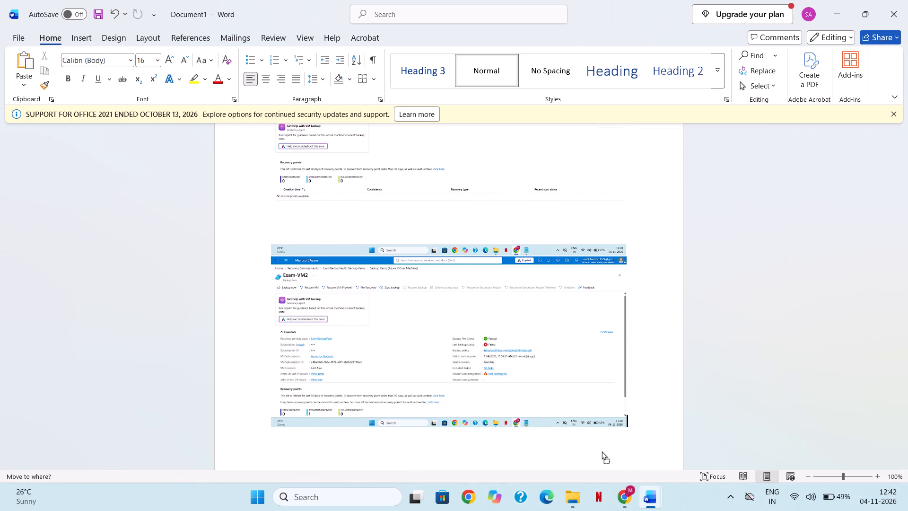
{"action": "left_click_drag", "start_coordinate": [602, 451], "coordinate": [621, 432]}
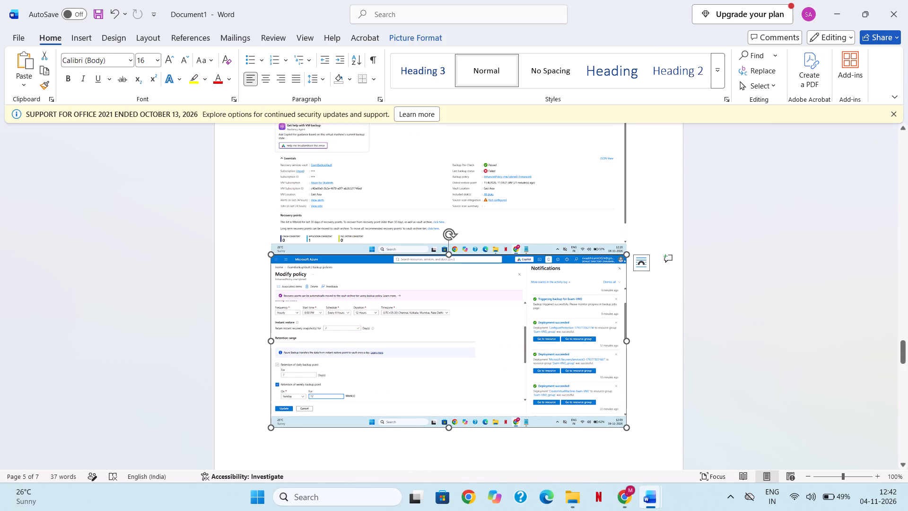
{"action": "left_click", "coordinate": [753, 369]}
Review the screenshots from the Part2: section through the last page to find where the third part starts.
{"action": "scroll", "coordinate": [753, 369], "scroll_direction": "up", "scroll_amount": 5}
{"action": "scroll", "coordinate": [753, 369], "scroll_direction": "down", "scroll_amount": 1}
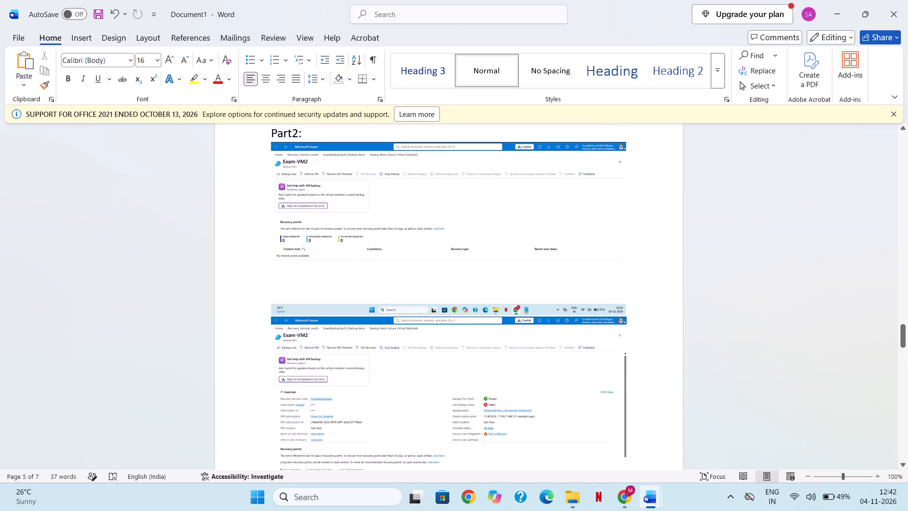
{"action": "scroll", "coordinate": [753, 369], "scroll_direction": "down", "scroll_amount": 11}
{"action": "scroll", "coordinate": [753, 369], "scroll_direction": "up", "scroll_amount": 2}
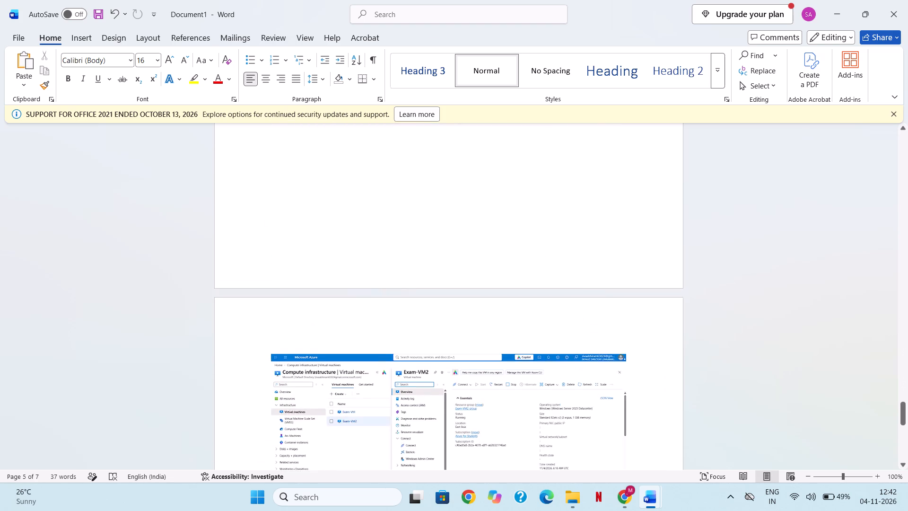
{"action": "scroll", "coordinate": [753, 369], "scroll_direction": "up", "scroll_amount": 1}
{"action": "scroll", "coordinate": [753, 369], "scroll_direction": "down", "scroll_amount": 7}
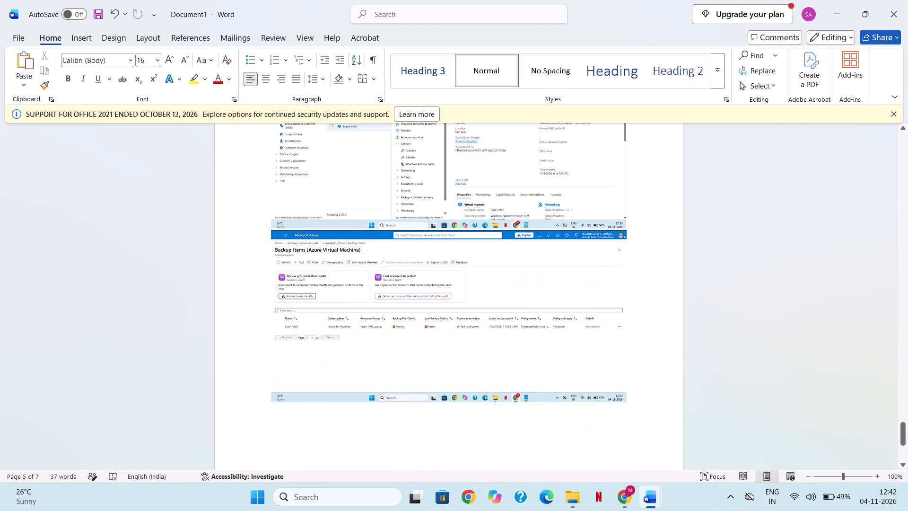
{"action": "scroll", "coordinate": [753, 369], "scroll_direction": "down", "scroll_amount": 1}
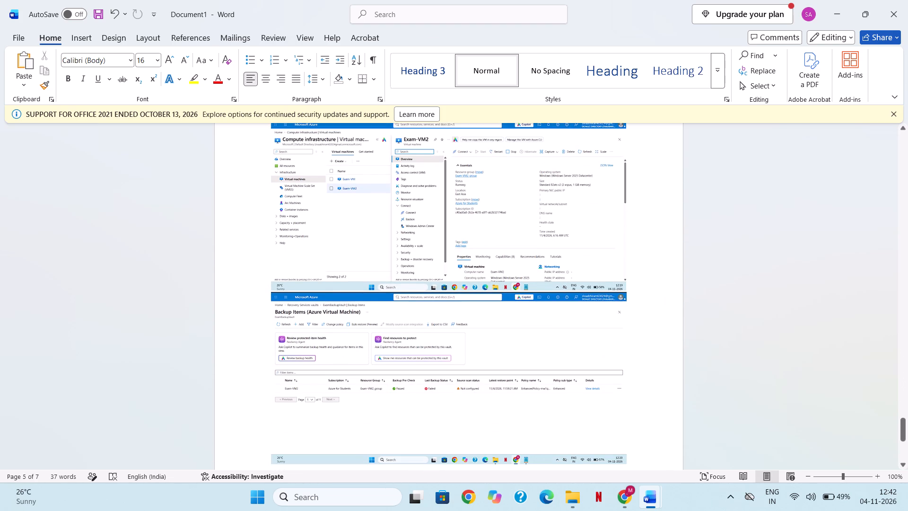
{"action": "scroll", "coordinate": [753, 369], "scroll_direction": "down", "scroll_amount": 4}
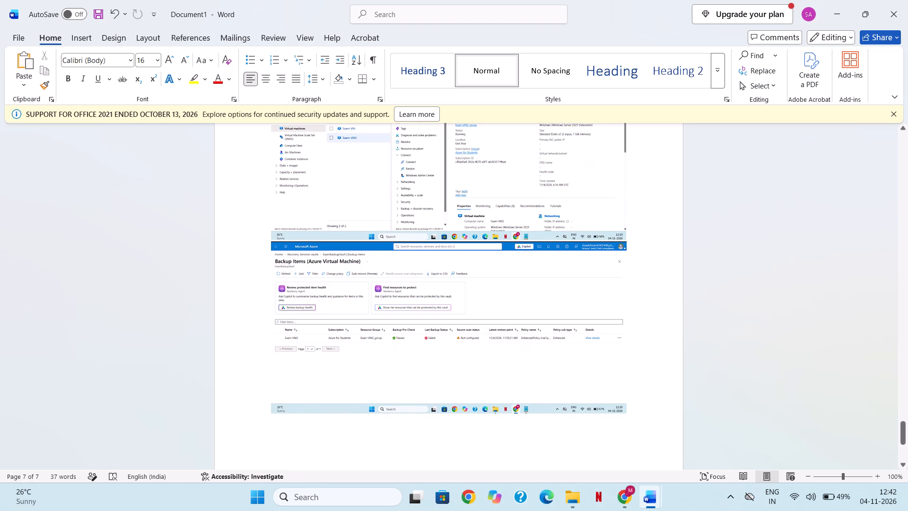
Add the heading "Part 3" at the top of the last page, directly above the Backup Items (Azure Virtual Machine) screenshot.
{"action": "left_click", "coordinate": [633, 220]}
{"action": "key", "text": "Return"}
{"action": "key", "text": "Return"}
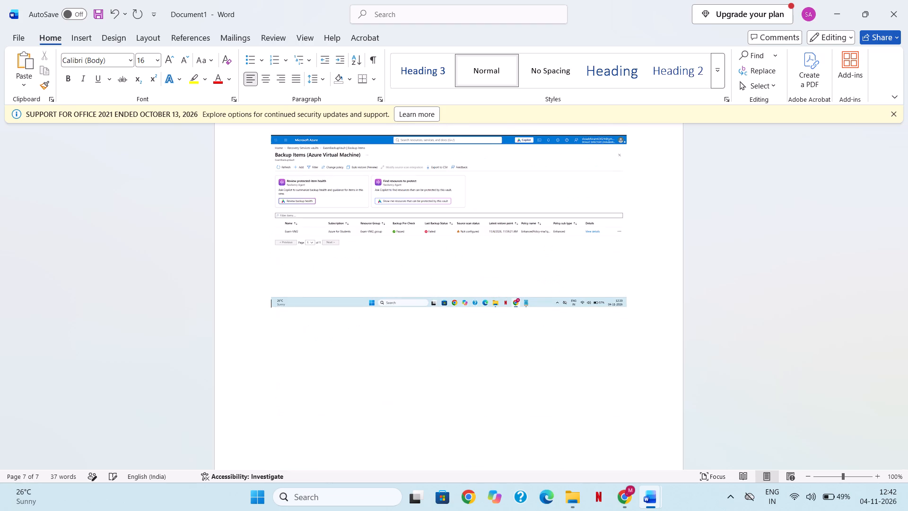
{"action": "type", "text": "PJart"}
{"action": "key", "text": "space"}
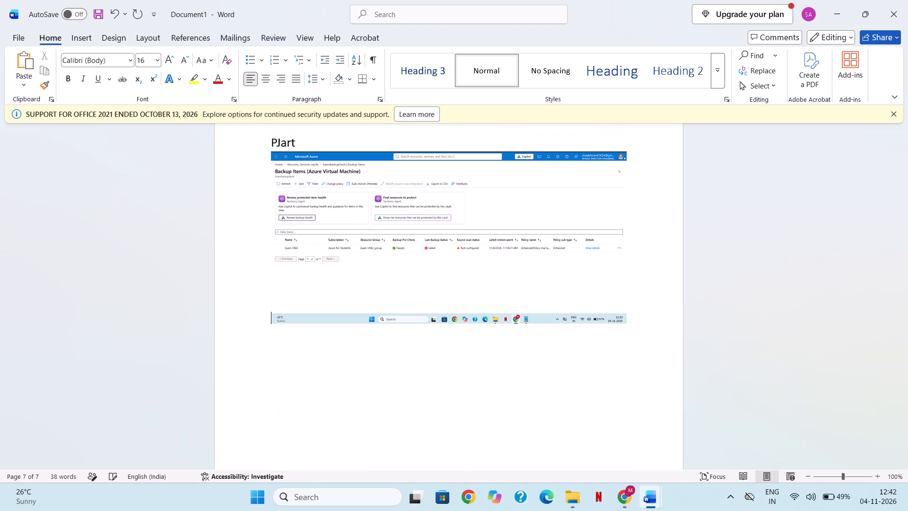
{"action": "key", "text": "3"}
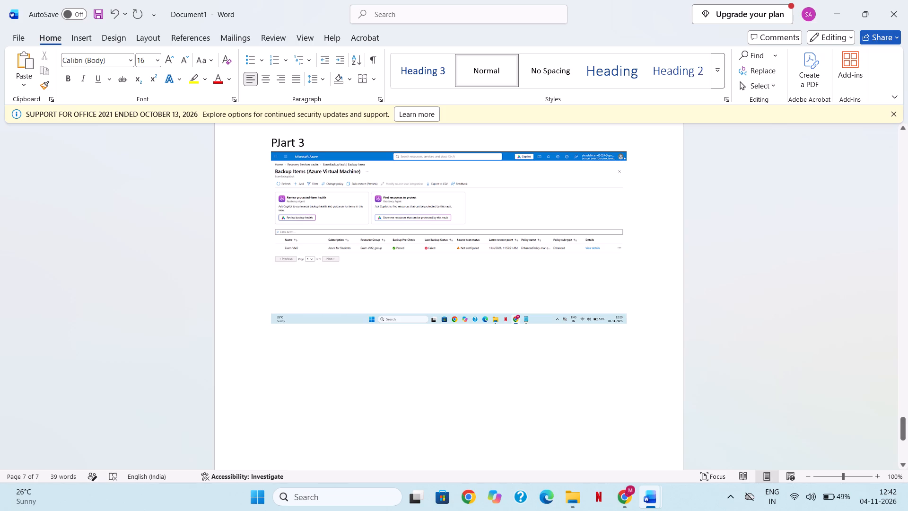
{"action": "key", "text": "Left"}
{"action": "key", "text": "Left"}
{"action": "key", "text": "Left"}
{"action": "key", "text": "Left"}
{"action": "key", "text": "Left"}
{"action": "key", "text": "BackSpace"}
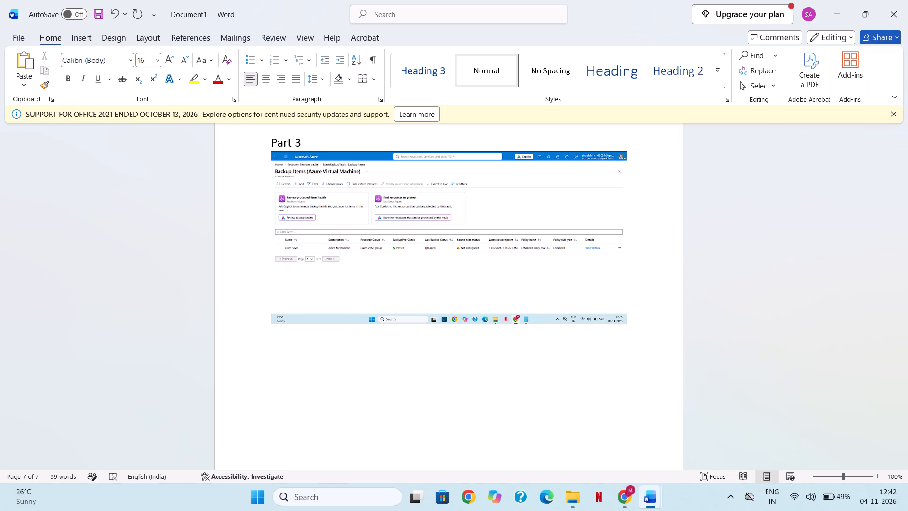
{"action": "key", "text": "3"}
{"action": "key", "text": "BackSpace"}
Review the screenshots from Part 3 back to the Modify policy screenshot at the end of the Part2: page.
{"action": "scroll", "coordinate": [749, 308], "scroll_direction": "down", "scroll_amount": 19}
{"action": "scroll", "coordinate": [749, 308], "scroll_direction": "up", "scroll_amount": 6}
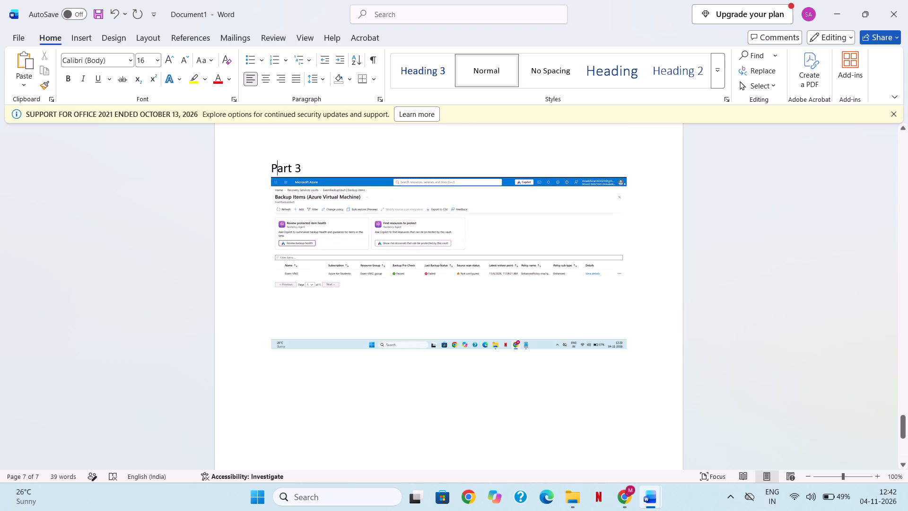
{"action": "scroll", "coordinate": [749, 308], "scroll_direction": "up", "scroll_amount": 6}
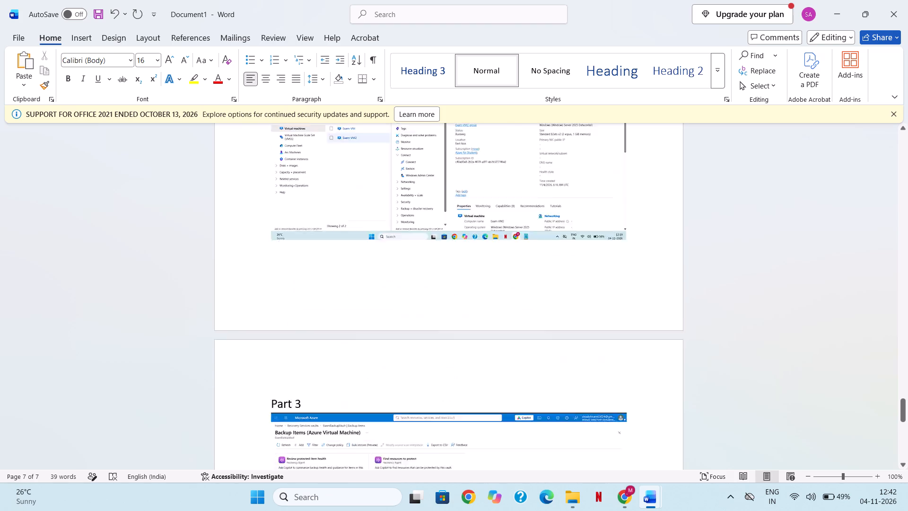
{"action": "scroll", "coordinate": [749, 308], "scroll_direction": "up", "scroll_amount": 9}
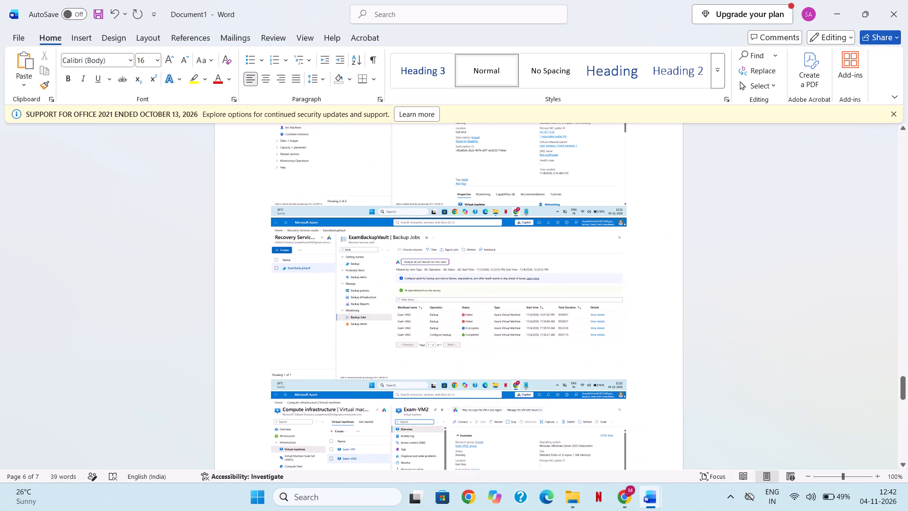
{"action": "scroll", "coordinate": [749, 308], "scroll_direction": "up", "scroll_amount": 6}
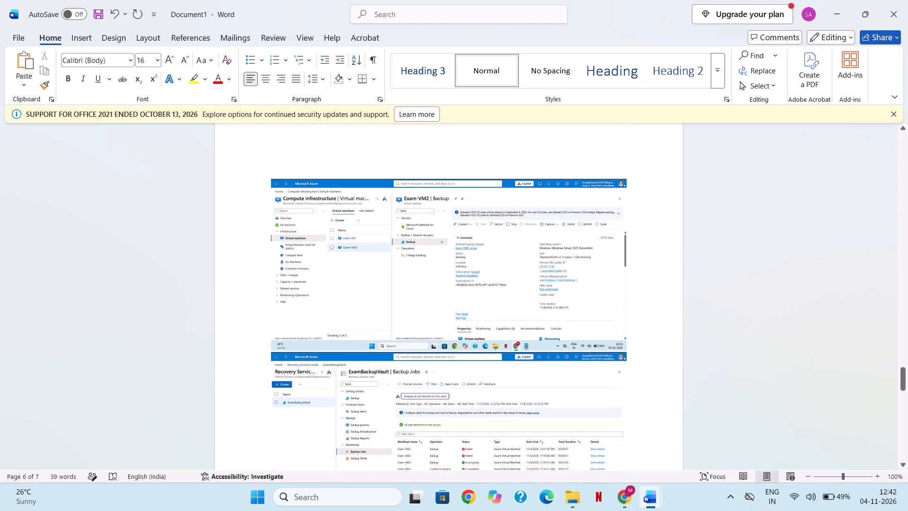
{"action": "scroll", "coordinate": [749, 308], "scroll_direction": "up", "scroll_amount": 3}
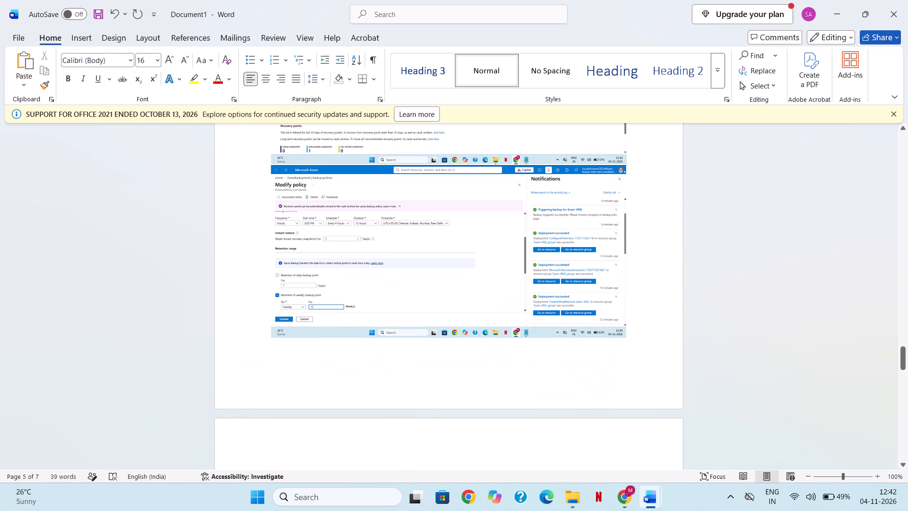
Switch to File Explorer, preview Screenshot 2026-11-04 122304.png in the Screenshots folder, and return to Document1 in Word.
{"action": "left_click", "coordinate": [634, 496]}
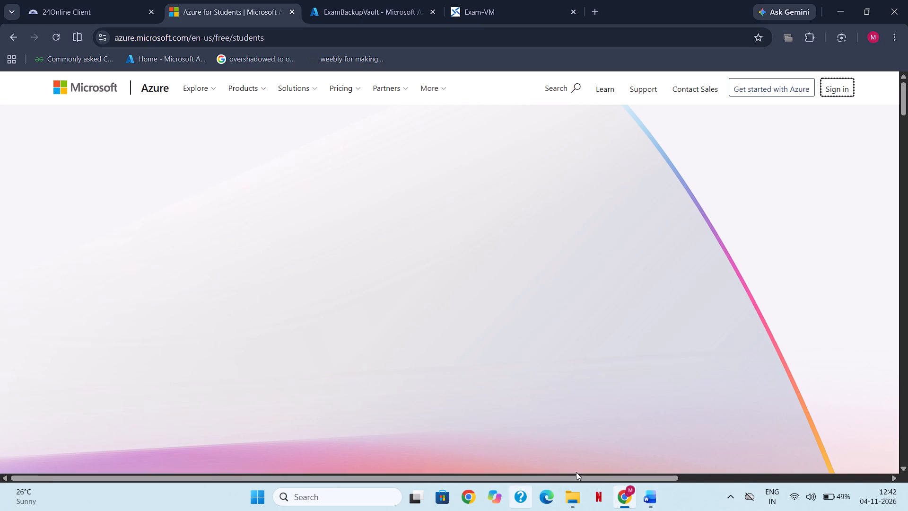
{"action": "left_click", "coordinate": [565, 499]}
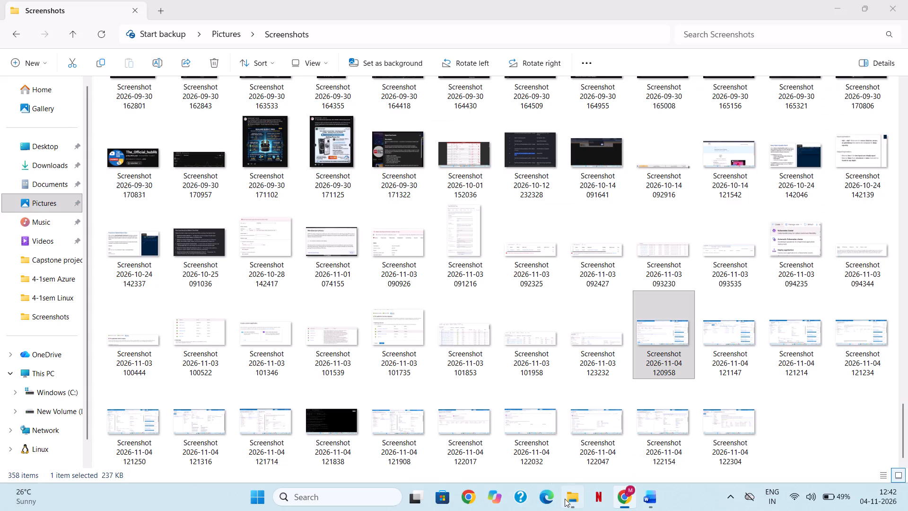
{"action": "scroll", "coordinate": [645, 327], "scroll_direction": "down", "scroll_amount": 7}
{"action": "double_click", "coordinate": [726, 421]}
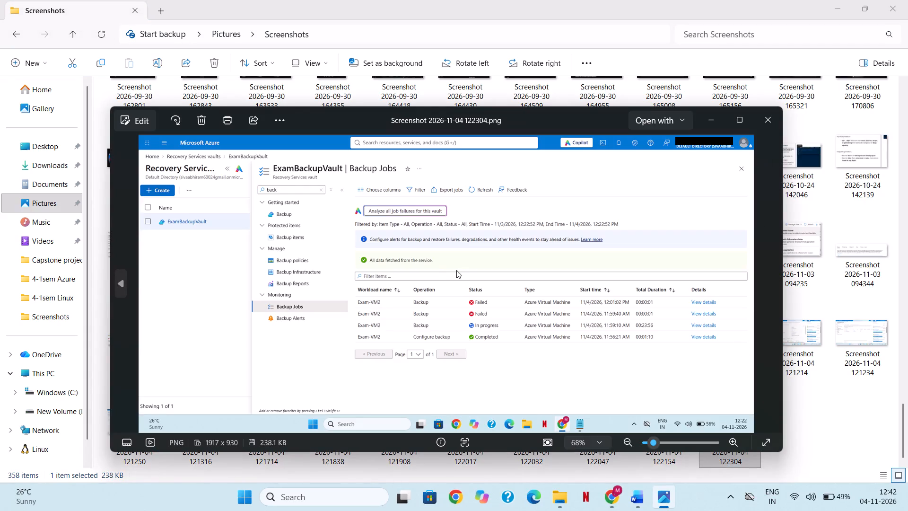
{"action": "left_click", "coordinate": [611, 494]}
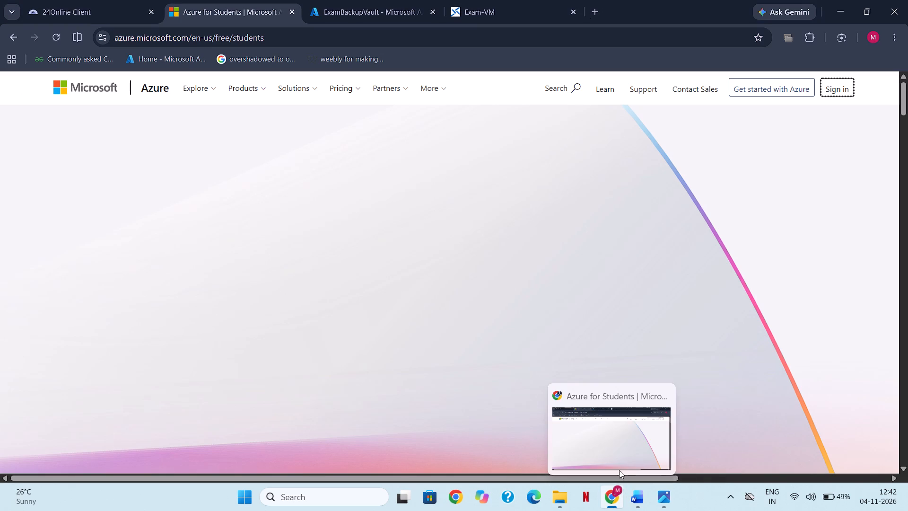
{"action": "left_click", "coordinate": [746, 396]}
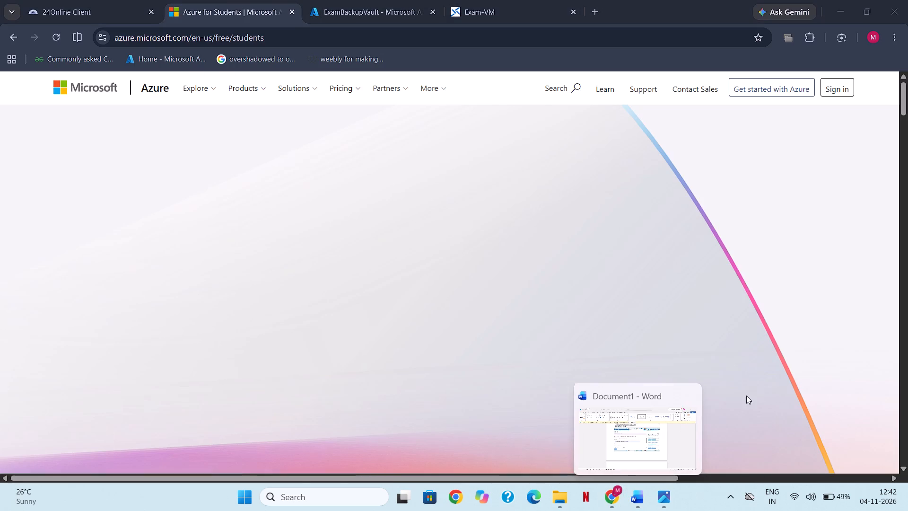
{"action": "left_click", "coordinate": [682, 424]}
Examine the screenshots from the Part2: heading through page 6 to locate the one matching the previewed image.
{"action": "scroll", "coordinate": [712, 299], "scroll_direction": "up", "scroll_amount": 1}
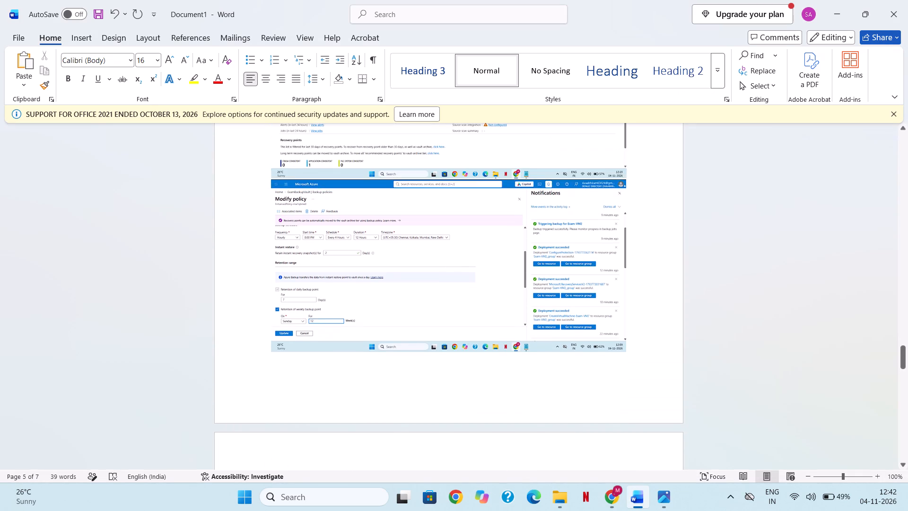
{"action": "scroll", "coordinate": [712, 299], "scroll_direction": "up", "scroll_amount": 12}
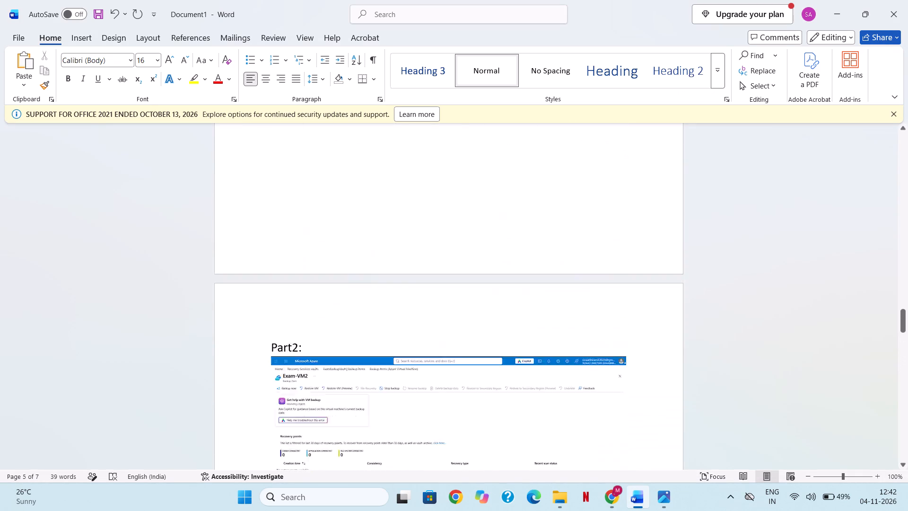
{"action": "scroll", "coordinate": [712, 299], "scroll_direction": "up", "scroll_amount": 3}
{"action": "scroll", "coordinate": [712, 299], "scroll_direction": "down", "scroll_amount": 2}
{"action": "scroll", "coordinate": [712, 299], "scroll_direction": "right", "scroll_amount": 1}
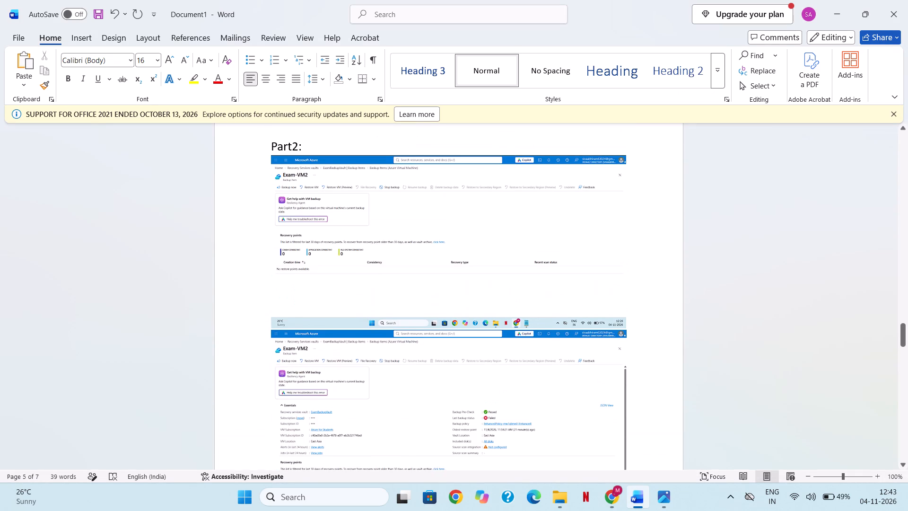
{"action": "scroll", "coordinate": [712, 299], "scroll_direction": "right", "scroll_amount": 1}
{"action": "scroll", "coordinate": [712, 299], "scroll_direction": "down", "scroll_amount": 6}
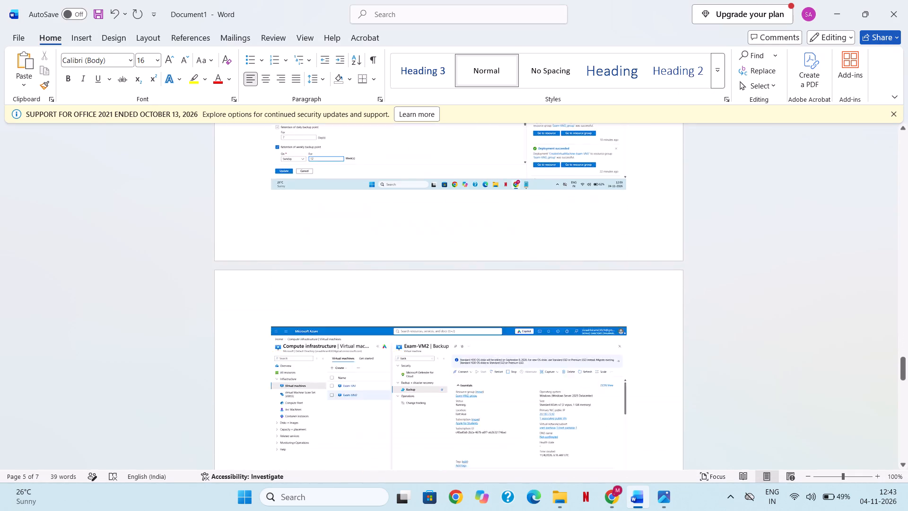
{"action": "scroll", "coordinate": [712, 299], "scroll_direction": "down", "scroll_amount": 1}
{"action": "scroll", "coordinate": [712, 299], "scroll_direction": "up", "scroll_amount": 1}
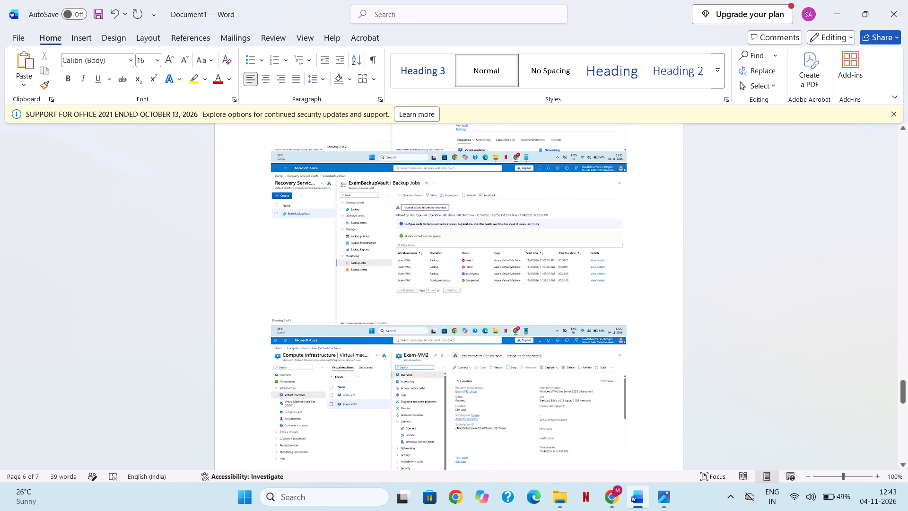
Move the ExamBackupVault Backup Jobs screenshot from page 6 to below the Backup Items screenshot under Part 3.
{"action": "left_click_drag", "start_coordinate": [441, 243], "coordinate": [647, 463]}
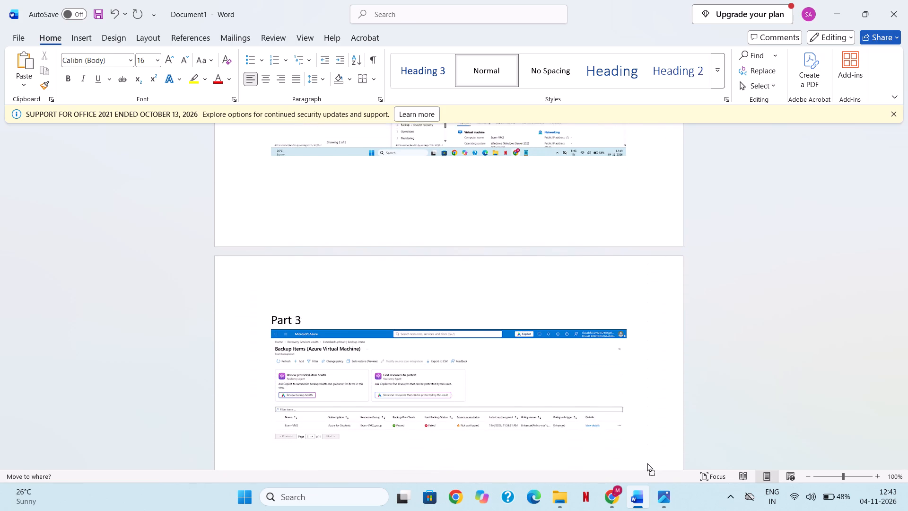
{"action": "left_click_drag", "start_coordinate": [647, 463], "coordinate": [651, 425]}
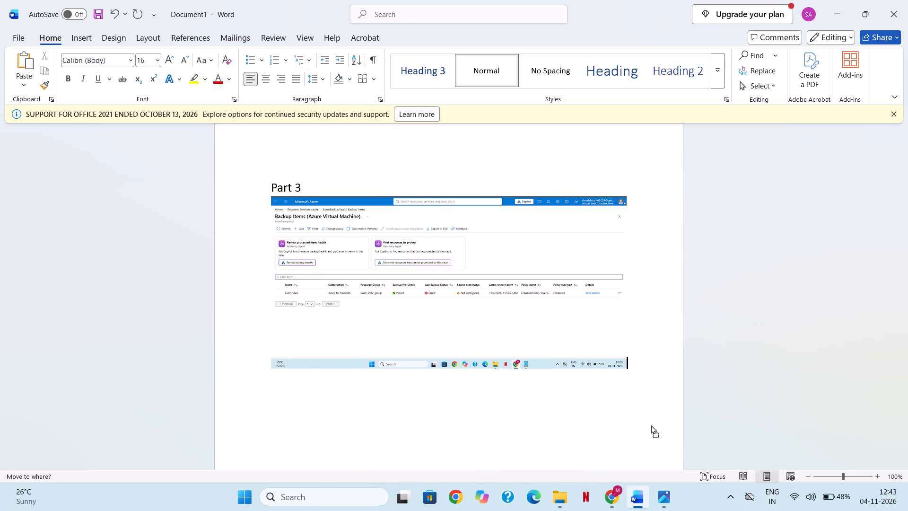
{"action": "left_click_drag", "start_coordinate": [651, 425], "coordinate": [644, 430]}
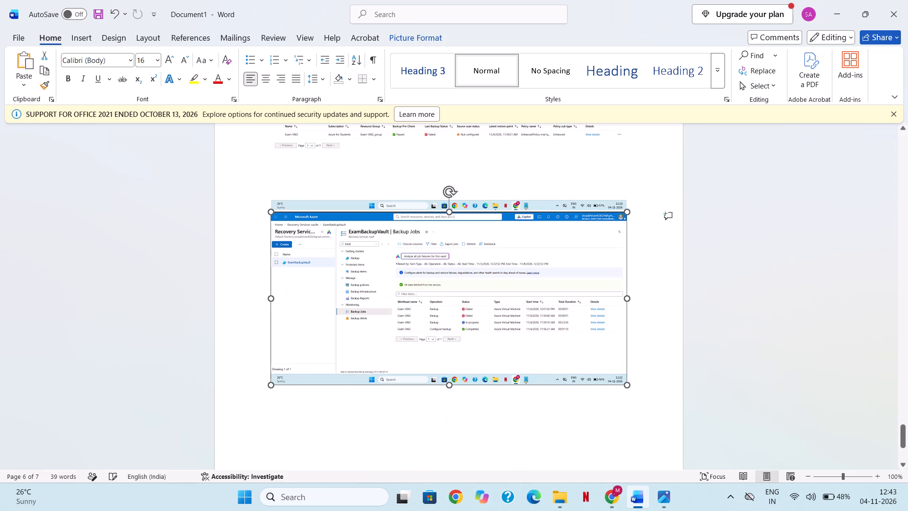
{"action": "left_click", "coordinate": [716, 375]}
Review the Part 3 page layout and the Exam-VM2 screenshots remaining on the page before it.
{"action": "scroll", "coordinate": [716, 375], "scroll_direction": "up", "scroll_amount": 3}
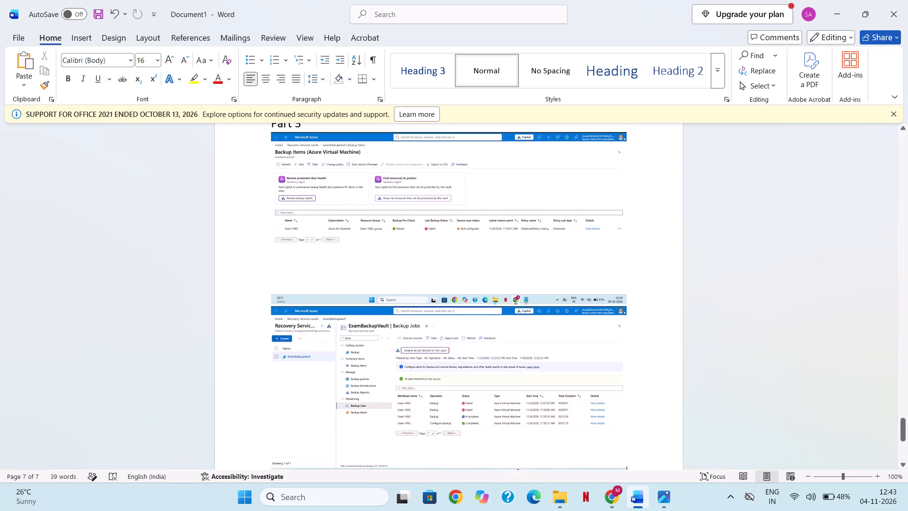
{"action": "scroll", "coordinate": [716, 375], "scroll_direction": "up", "scroll_amount": 1}
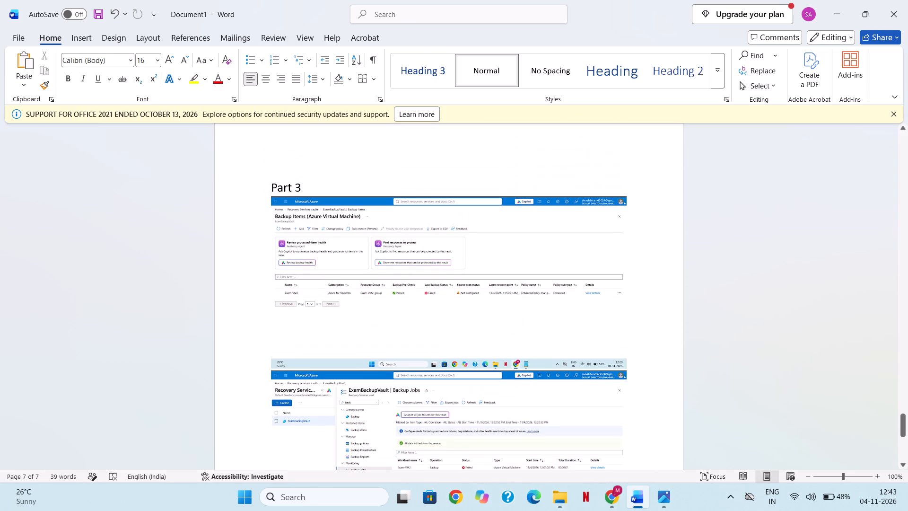
{"action": "scroll", "coordinate": [716, 375], "scroll_direction": "up", "scroll_amount": 2}
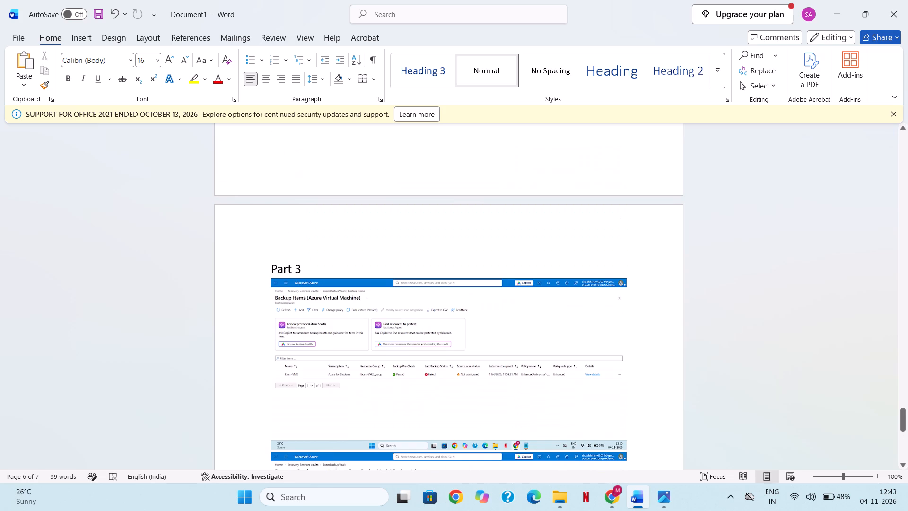
{"action": "scroll", "coordinate": [716, 375], "scroll_direction": "up", "scroll_amount": 3}
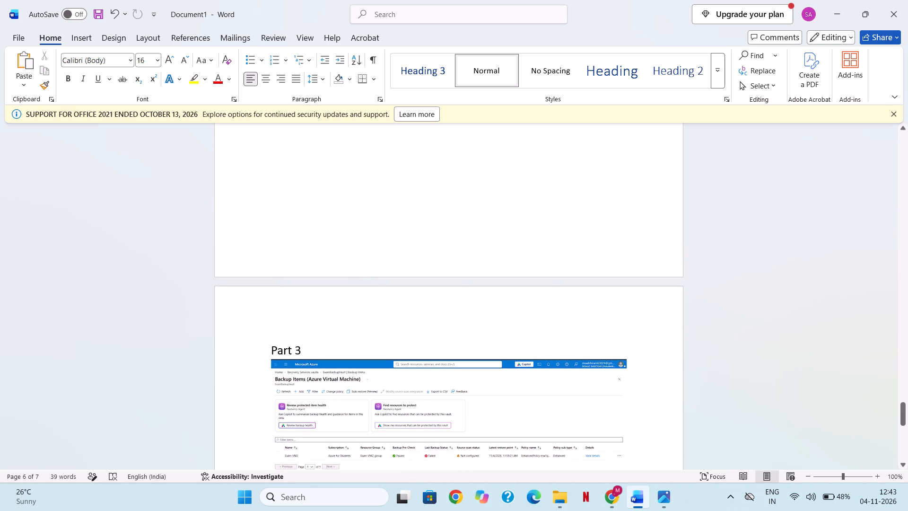
{"action": "scroll", "coordinate": [716, 375], "scroll_direction": "up", "scroll_amount": 2}
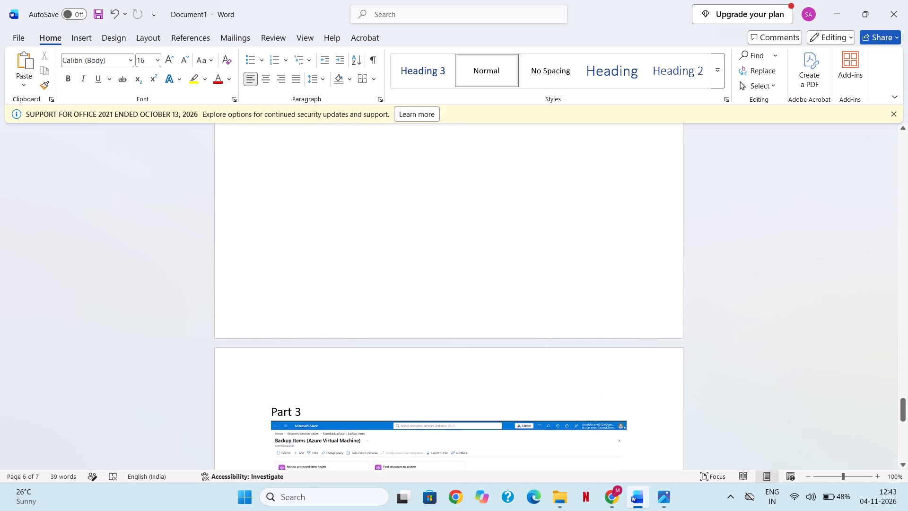
{"action": "scroll", "coordinate": [716, 375], "scroll_direction": "up", "scroll_amount": 5}
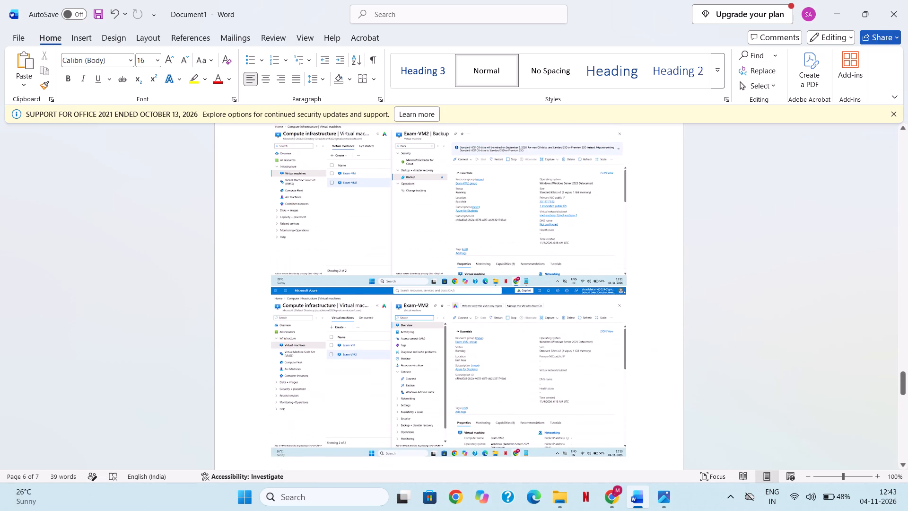
Review the document from the Exam-VM2 screenshots on page 6 back through the cover page to the Q1 heading.
{"action": "scroll", "coordinate": [716, 375], "scroll_direction": "up", "scroll_amount": 1}
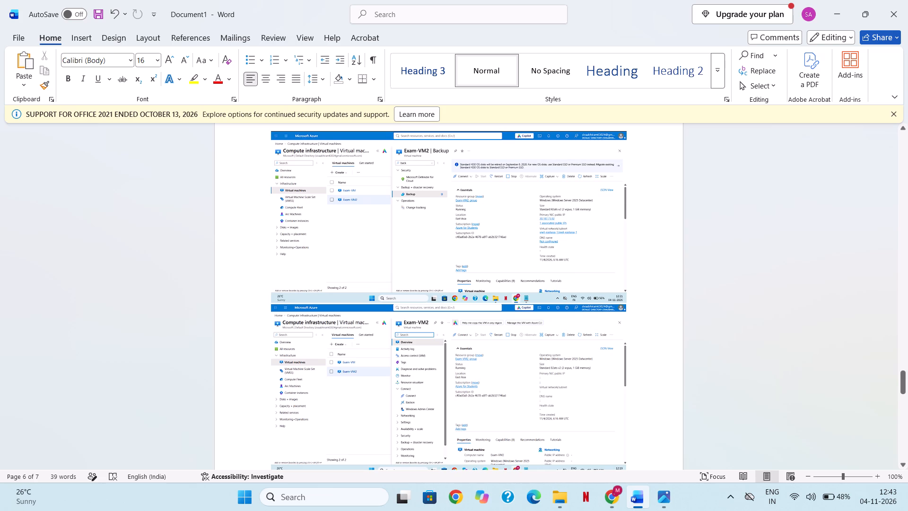
{"action": "scroll", "coordinate": [716, 375], "scroll_direction": "up", "scroll_amount": 2}
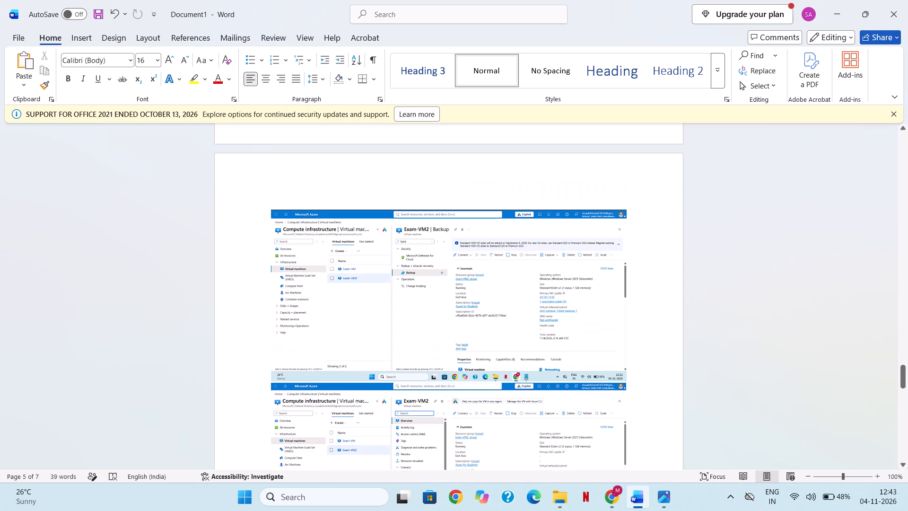
{"action": "scroll", "coordinate": [716, 375], "scroll_direction": "up", "scroll_amount": 10}
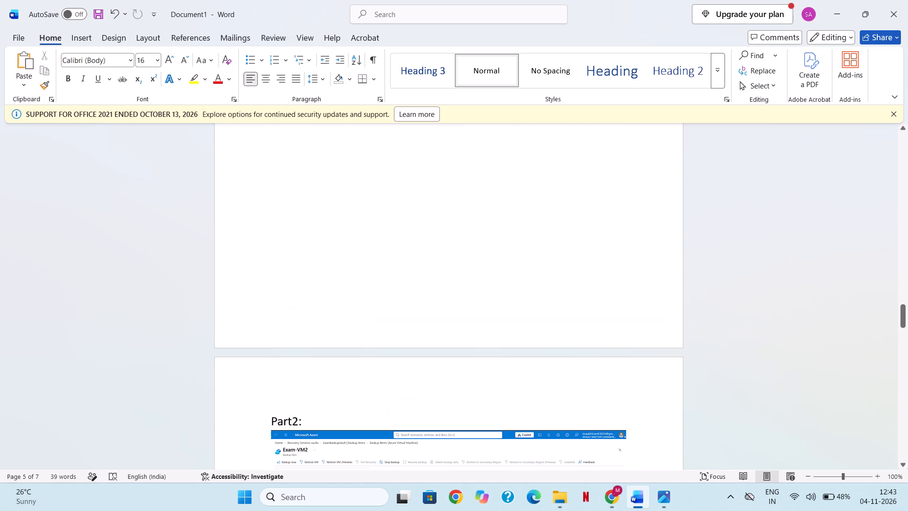
{"action": "scroll", "coordinate": [716, 375], "scroll_direction": "up", "scroll_amount": 7}
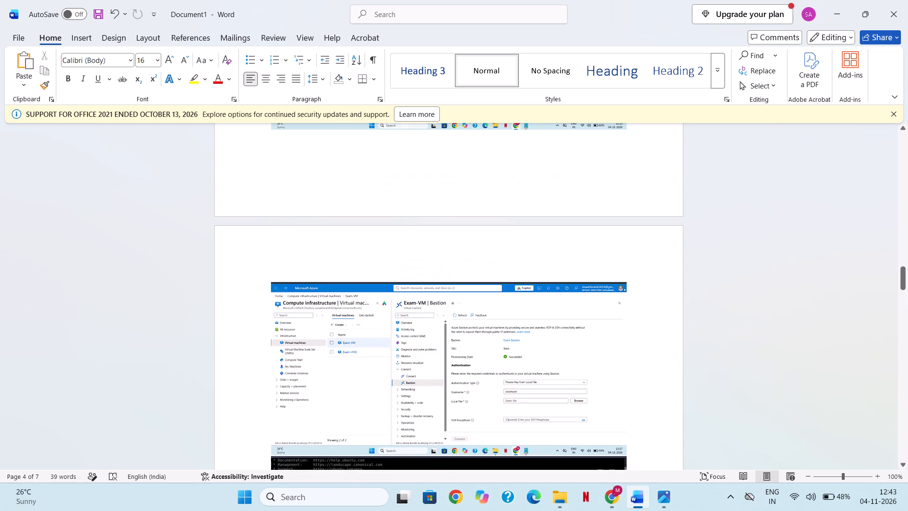
{"action": "scroll", "coordinate": [716, 375], "scroll_direction": "up", "scroll_amount": 10}
{"action": "scroll", "coordinate": [716, 375], "scroll_direction": "down", "scroll_amount": 4}
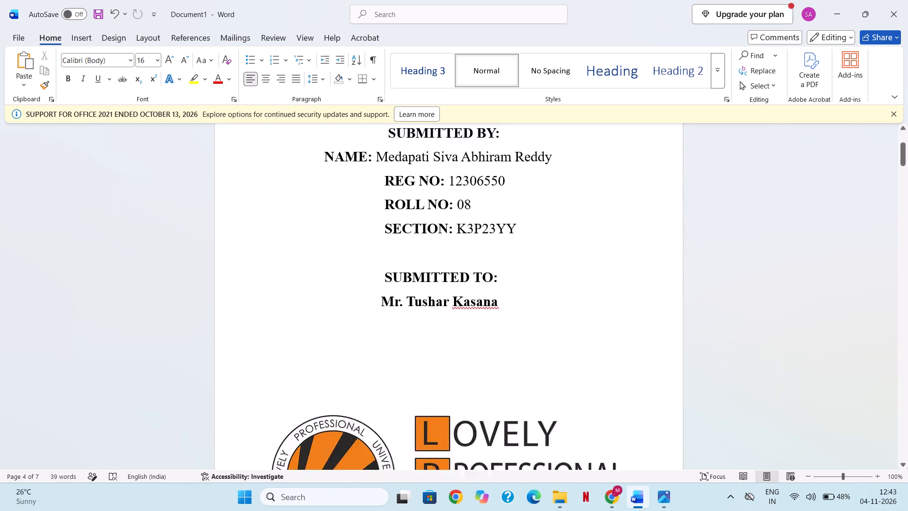
{"action": "scroll", "coordinate": [716, 375], "scroll_direction": "down", "scroll_amount": 8}
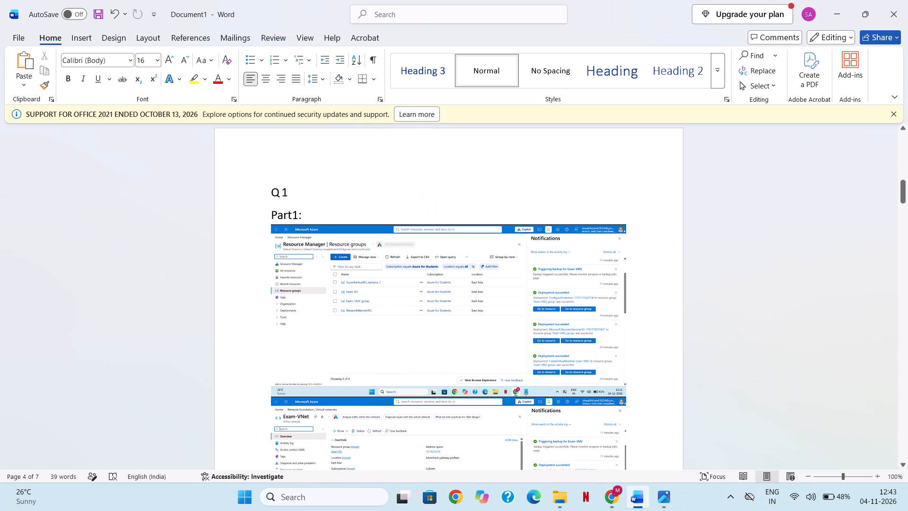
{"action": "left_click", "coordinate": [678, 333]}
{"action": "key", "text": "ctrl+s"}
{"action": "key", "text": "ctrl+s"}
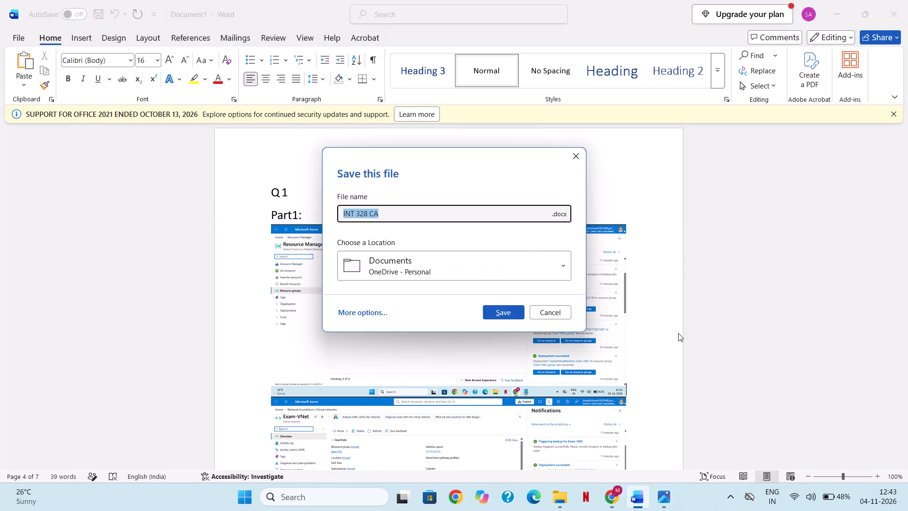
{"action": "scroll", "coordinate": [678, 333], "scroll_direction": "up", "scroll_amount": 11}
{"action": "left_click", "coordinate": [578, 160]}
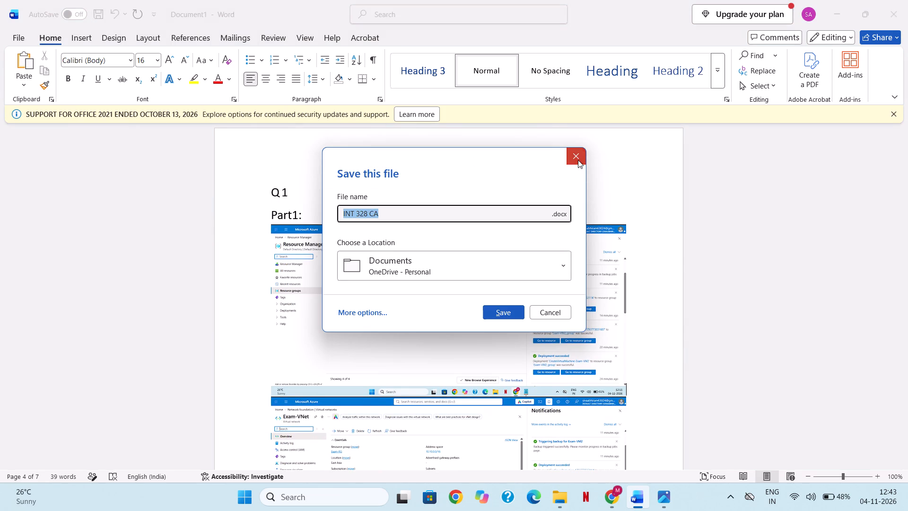
Save the document as a Word Document named INT 328 CA in the 4-1sem Azure folder on this PC.
{"action": "scroll", "coordinate": [634, 242], "scroll_direction": "up", "scroll_amount": 12}
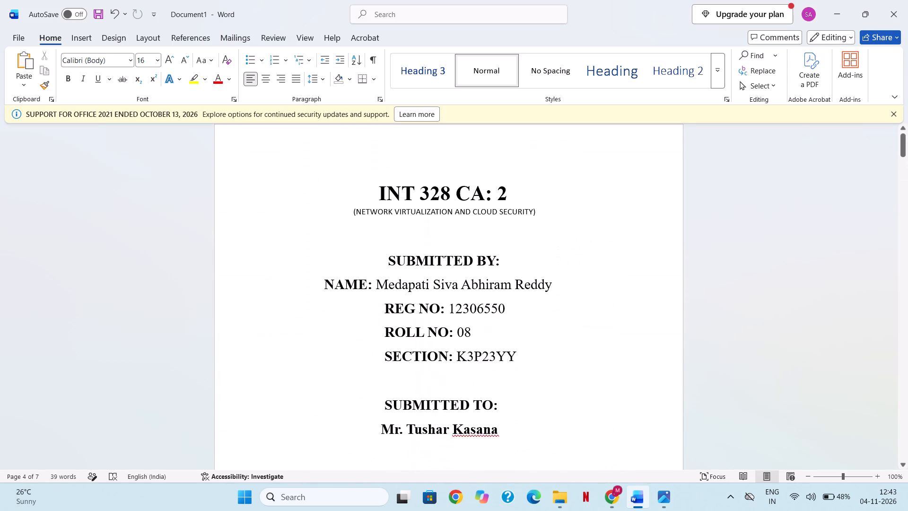
{"action": "scroll", "coordinate": [634, 242], "scroll_direction": "up", "scroll_amount": 2}
{"action": "scroll", "coordinate": [634, 242], "scroll_direction": "down", "scroll_amount": 3}
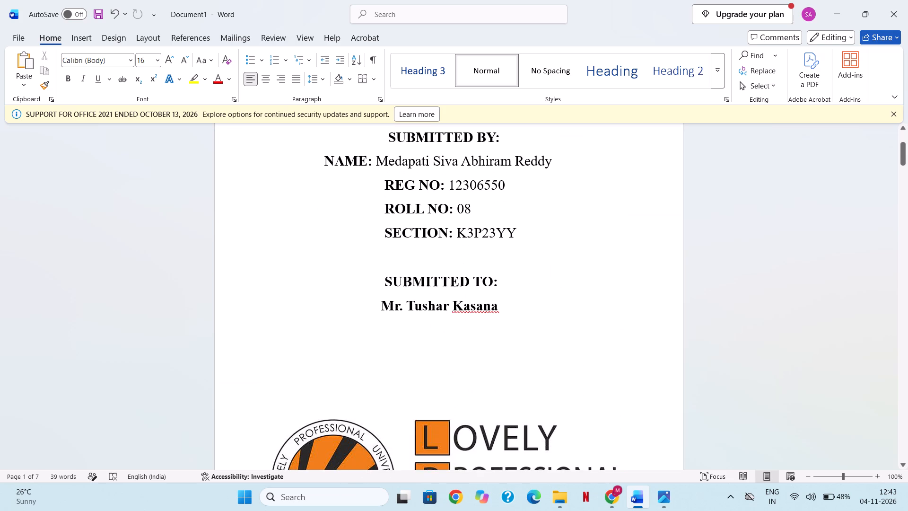
{"action": "scroll", "coordinate": [634, 242], "scroll_direction": "down", "scroll_amount": 4}
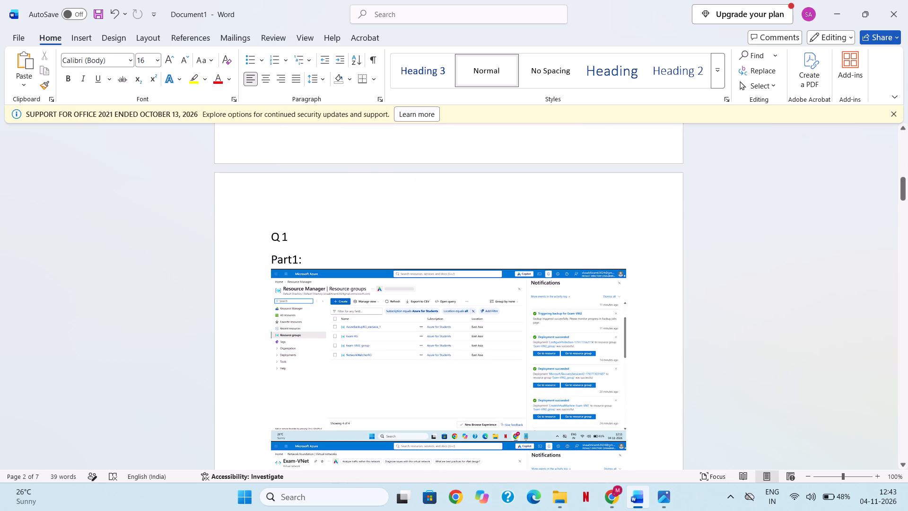
{"action": "key", "text": "ctrl+s"}
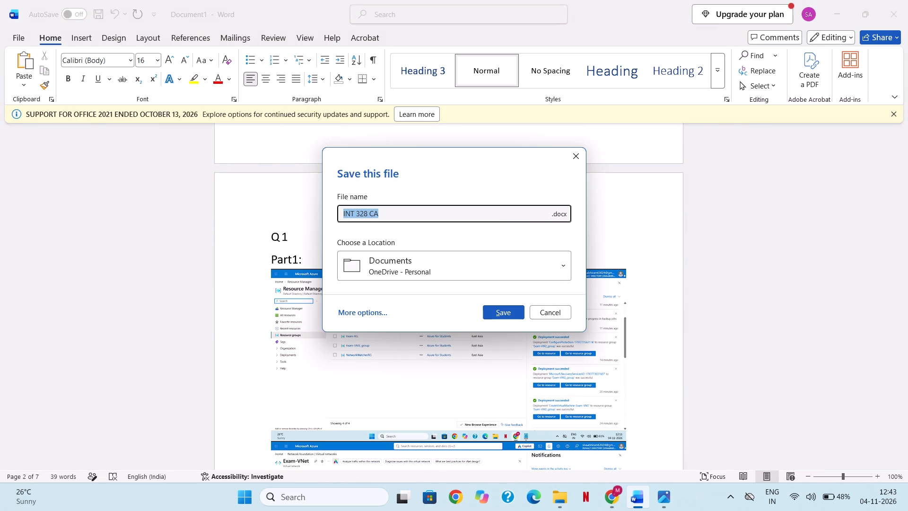
{"action": "left_click", "coordinate": [470, 214]}
{"action": "key", "text": "2"}
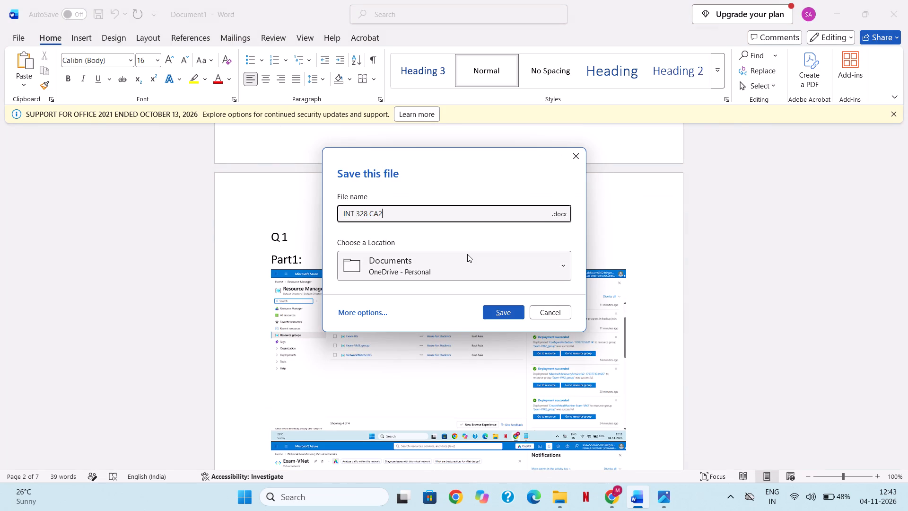
{"action": "left_click", "coordinate": [365, 315]}
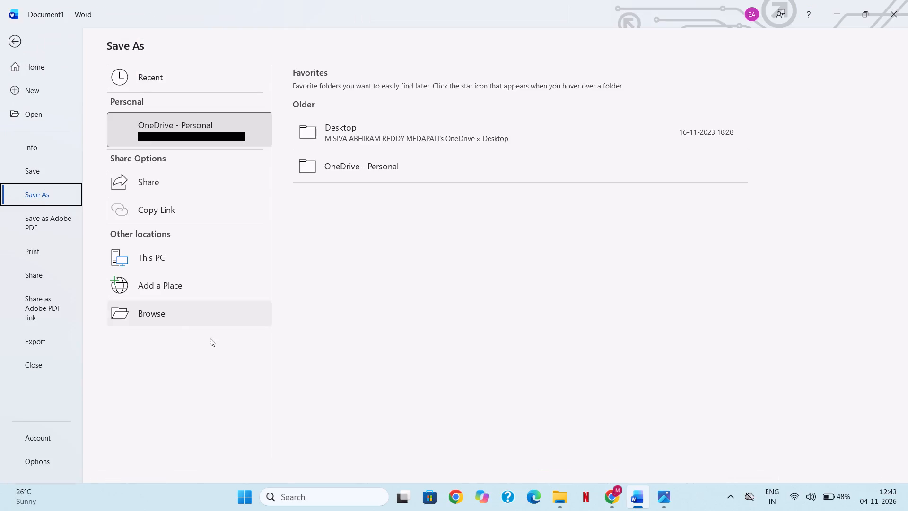
{"action": "left_click", "coordinate": [162, 321]}
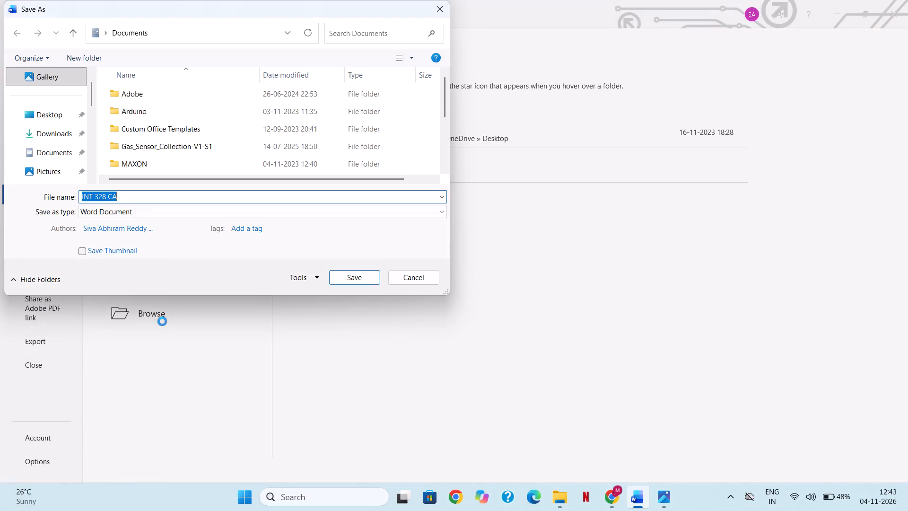
{"action": "scroll", "coordinate": [52, 106], "scroll_direction": "down", "scroll_amount": 1}
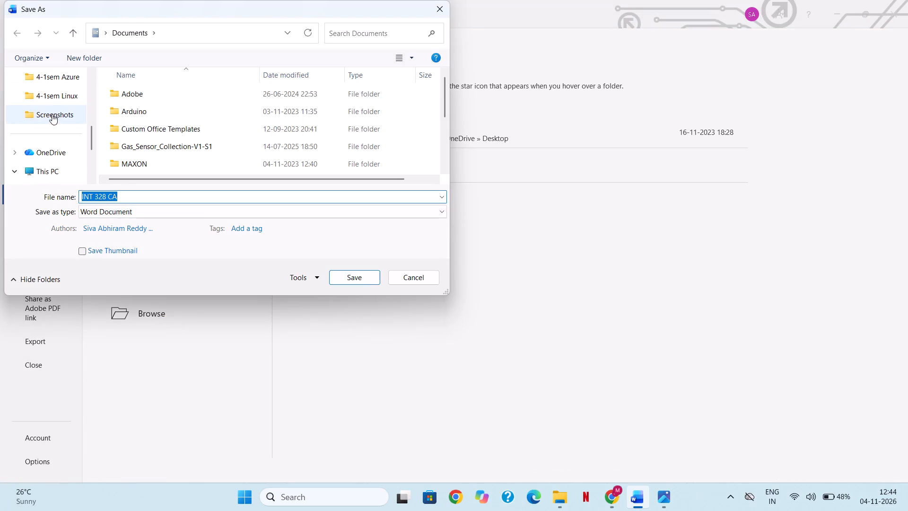
{"action": "left_click", "coordinate": [55, 82]}
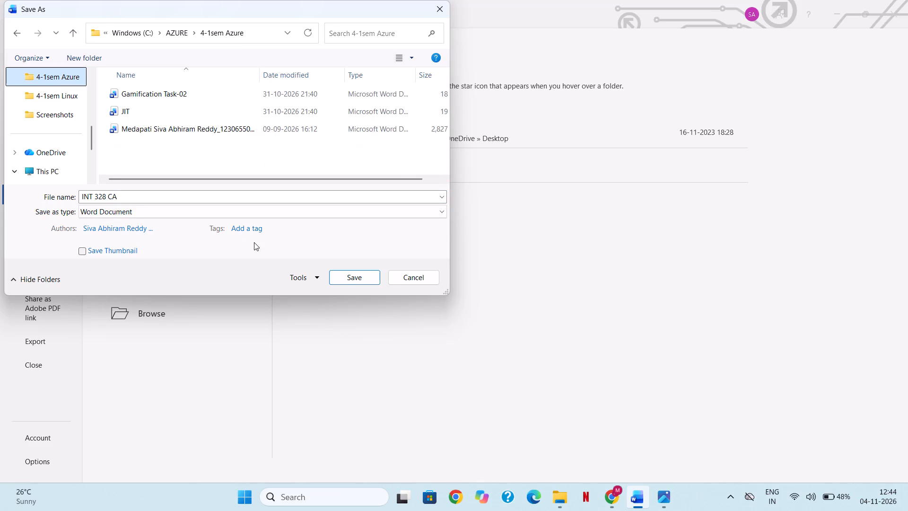
{"action": "left_click", "coordinate": [349, 278]}
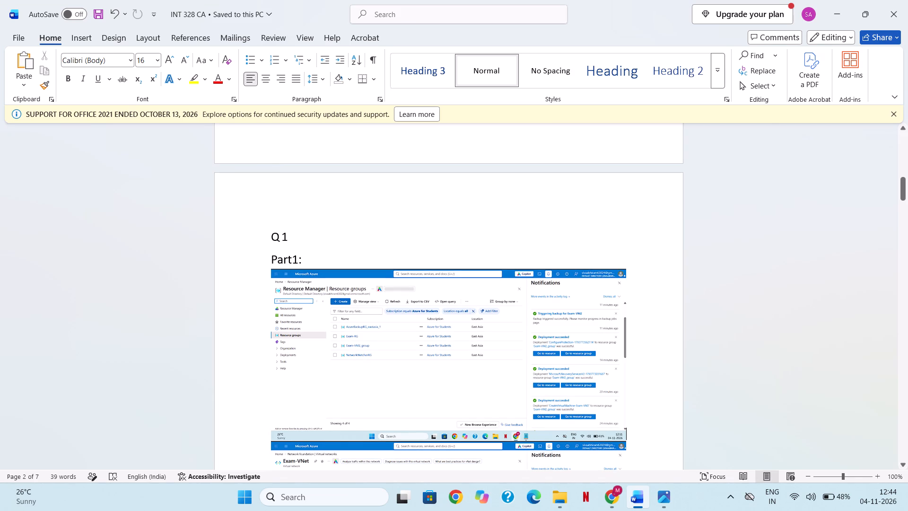
Examine the Part1 screenshots, from the resource groups and Exam-VNet images on page 2 to the Subnets and Exam-VM images on page 3.
{"action": "scroll", "coordinate": [694, 290], "scroll_direction": "down", "scroll_amount": 1}
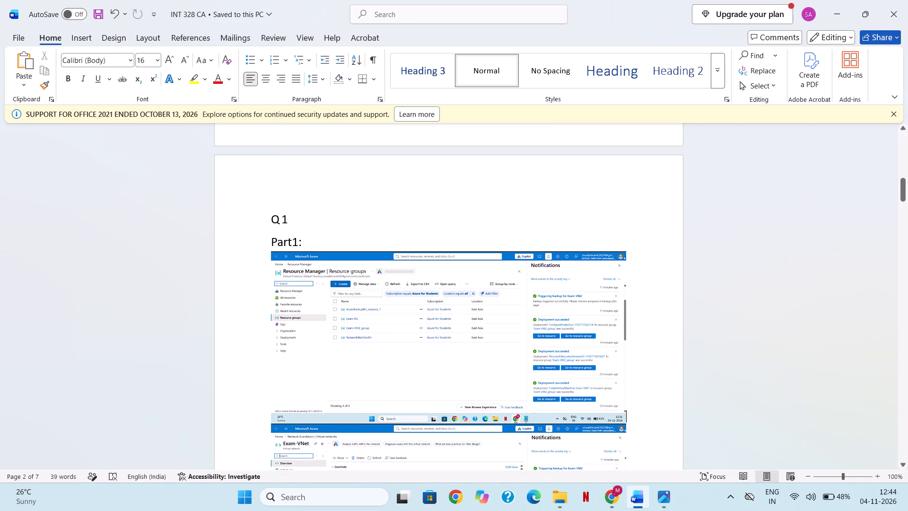
{"action": "scroll", "coordinate": [694, 290], "scroll_direction": "down", "scroll_amount": 3}
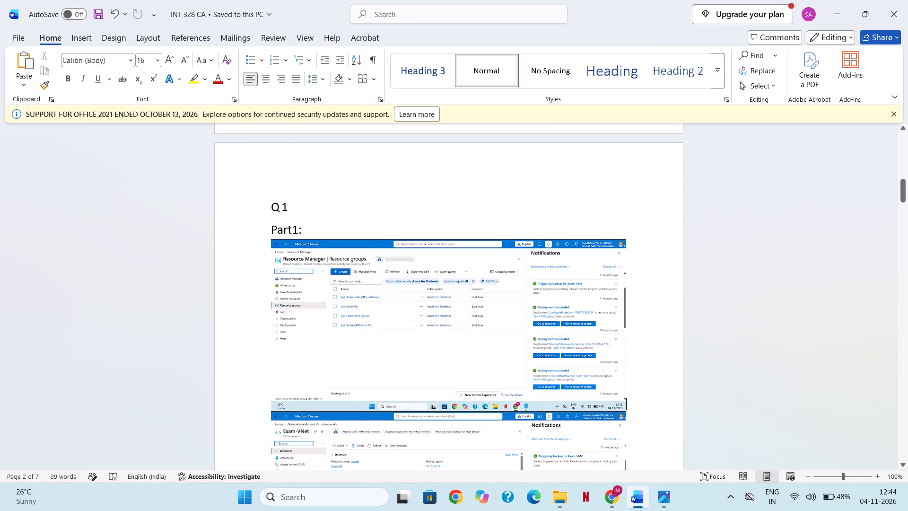
{"action": "scroll", "coordinate": [694, 290], "scroll_direction": "down", "scroll_amount": 2}
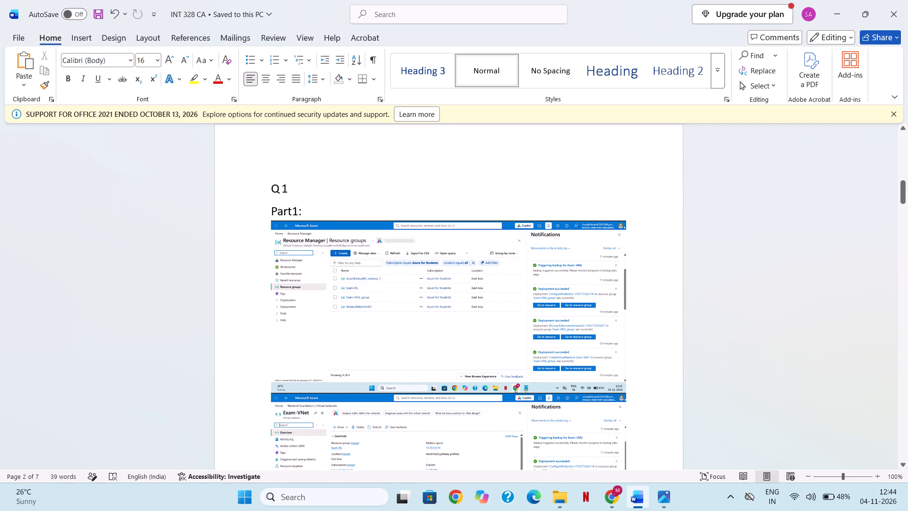
{"action": "scroll", "coordinate": [694, 290], "scroll_direction": "down", "scroll_amount": 3}
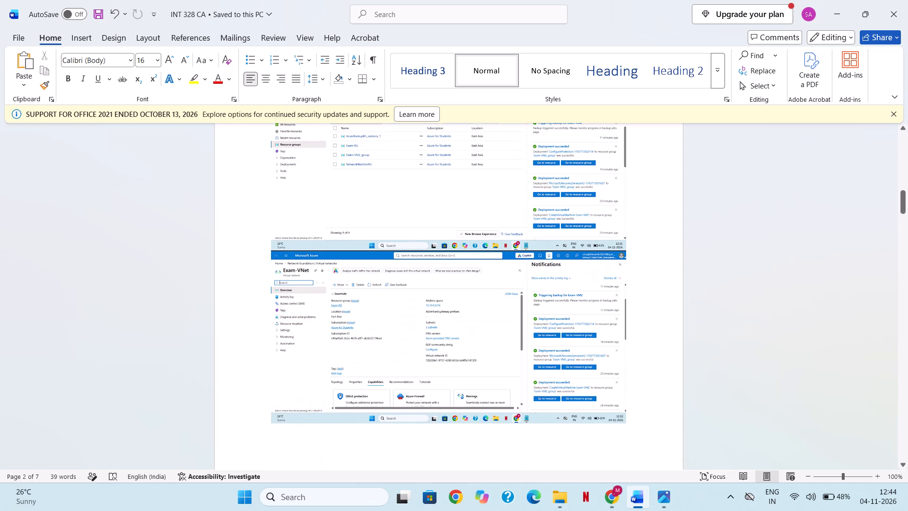
{"action": "scroll", "coordinate": [694, 290], "scroll_direction": "down", "scroll_amount": 6}
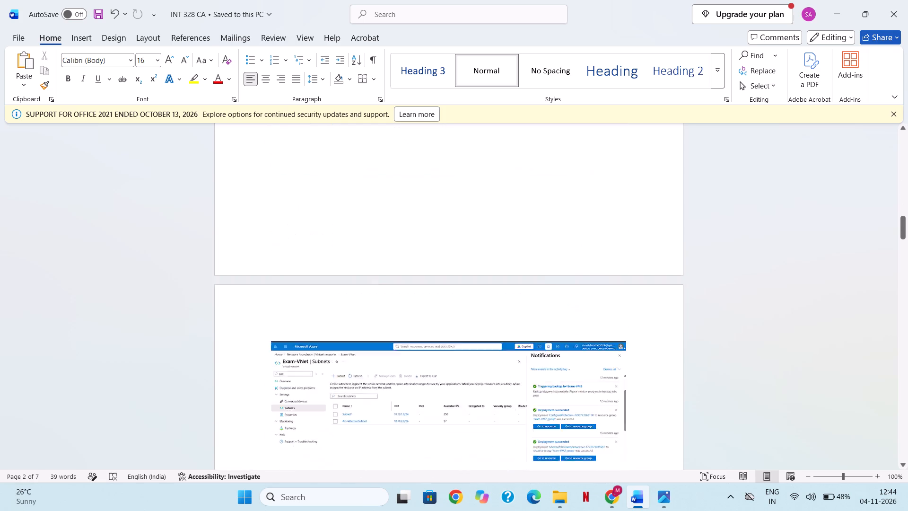
{"action": "scroll", "coordinate": [694, 290], "scroll_direction": "down", "scroll_amount": 1}
{"action": "left_click", "coordinate": [694, 290]}
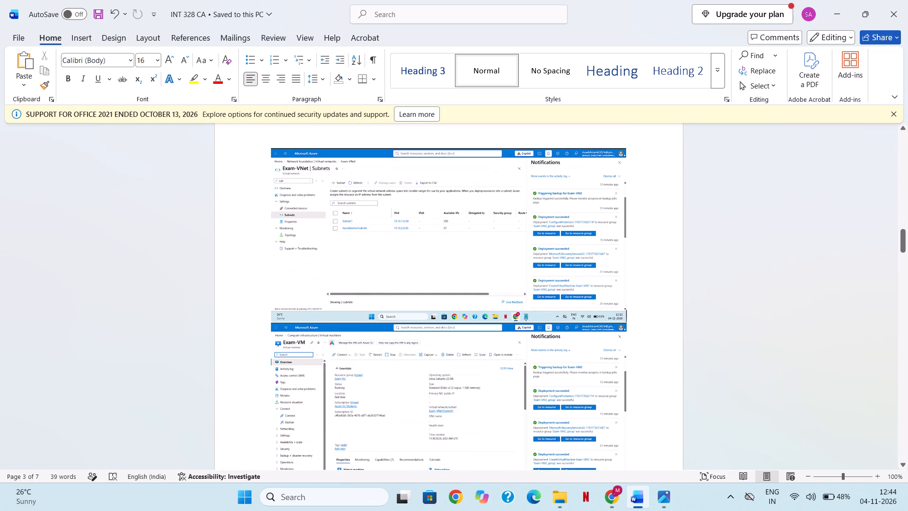
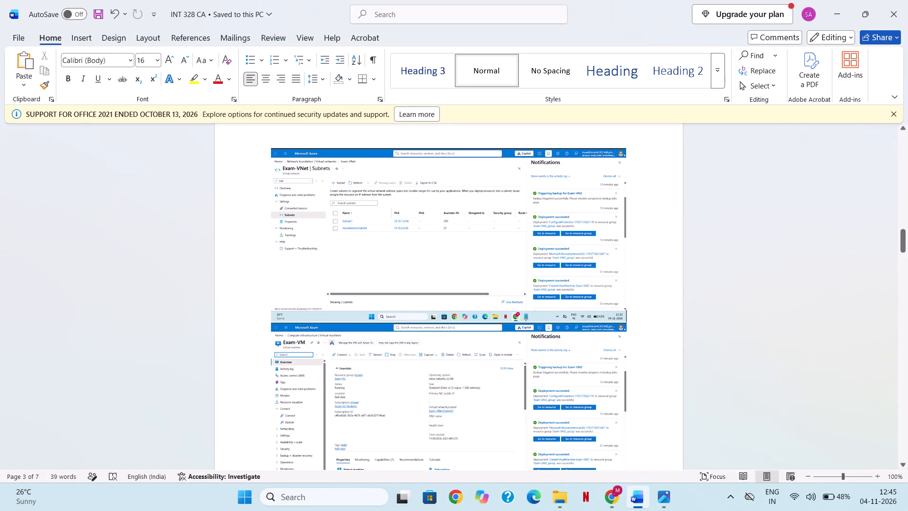
Save the INT 328 CA document.
{"action": "key", "text": "ctrl+s"}
{"action": "key", "text": "ctrl+s"}
{"action": "key", "text": "ctrl+s"}
{"action": "key", "text": "ctrl+s"}
{"action": "key", "text": "ctrl+s"}
{"action": "key", "text": "ctrl+s"}
{"action": "key", "text": "ctrl+s"}
Close the ExamBackupVault Backup Jobs screenshot that is open in Photos.
{"action": "scroll", "coordinate": [691, 296], "scroll_direction": "up", "scroll_amount": 8}
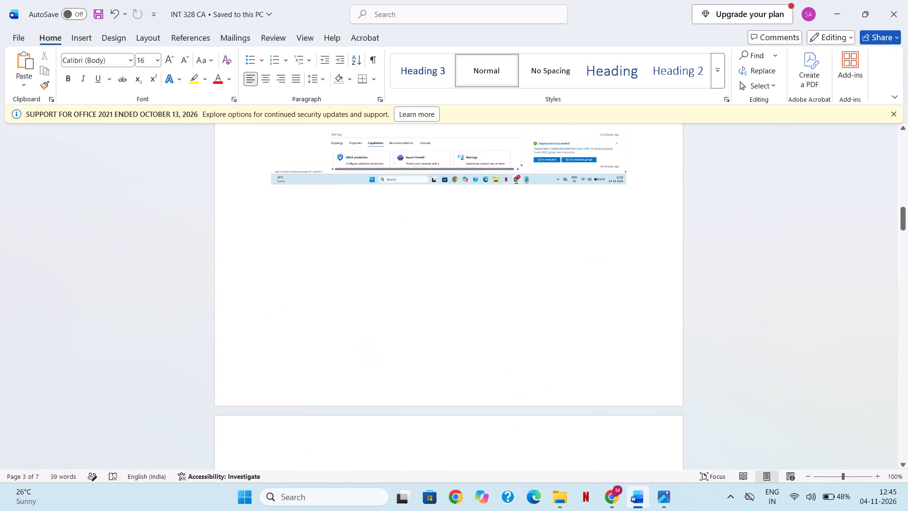
{"action": "scroll", "coordinate": [691, 296], "scroll_direction": "up", "scroll_amount": 8}
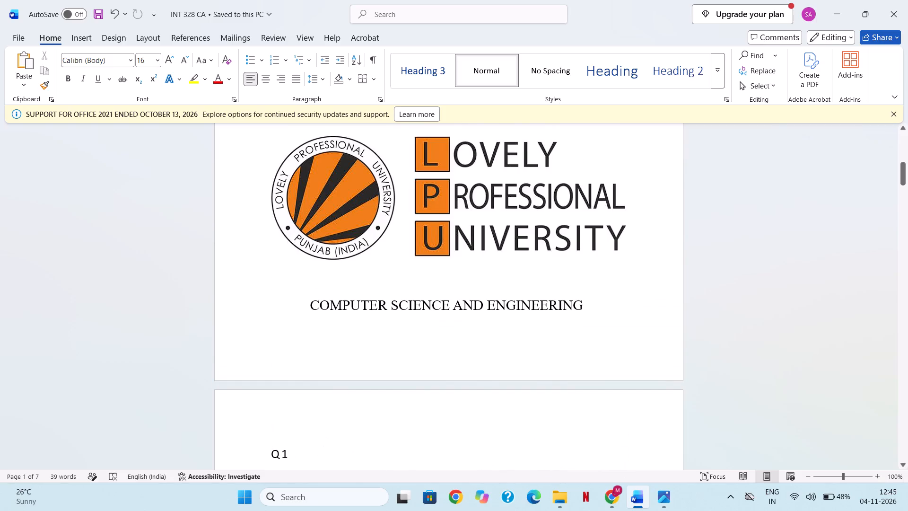
{"action": "scroll", "coordinate": [691, 296], "scroll_direction": "down", "scroll_amount": 9}
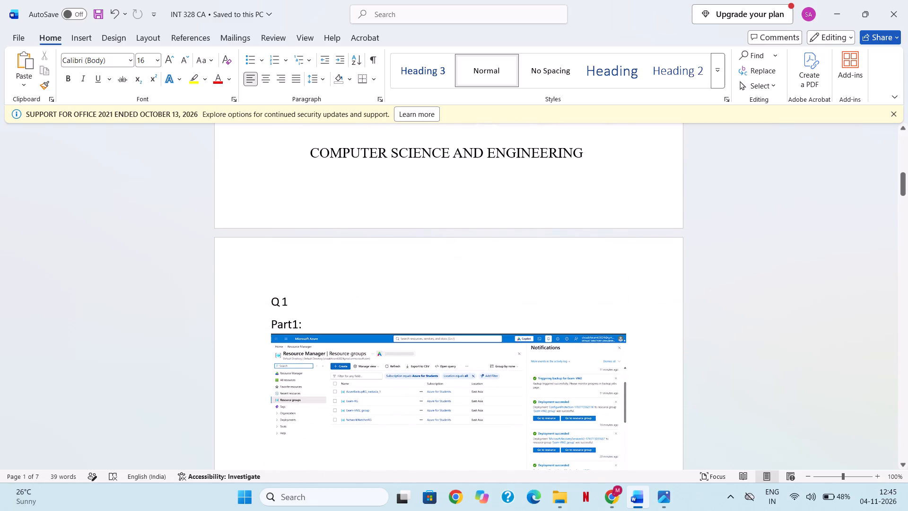
{"action": "left_click_drag", "start_coordinate": [677, 498], "coordinate": [668, 497]}
{"action": "left_click", "coordinate": [668, 497]}
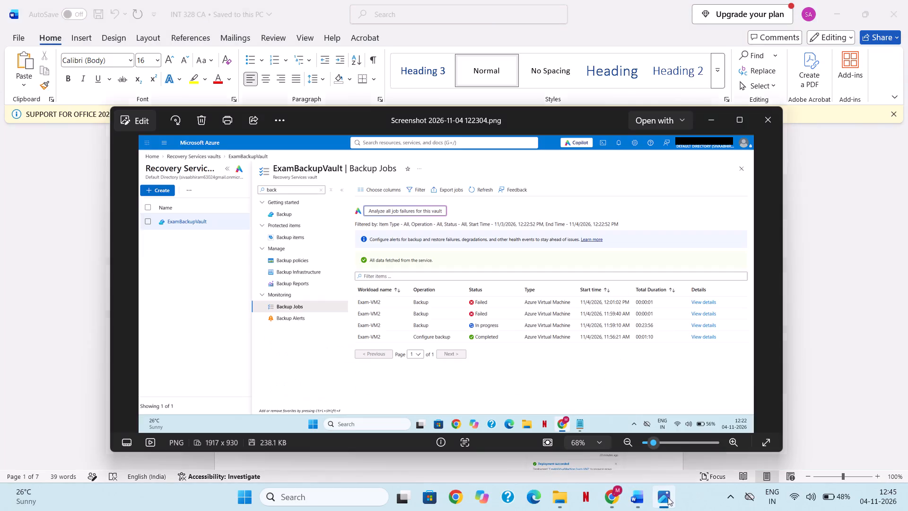
{"action": "left_click", "coordinate": [775, 118]}
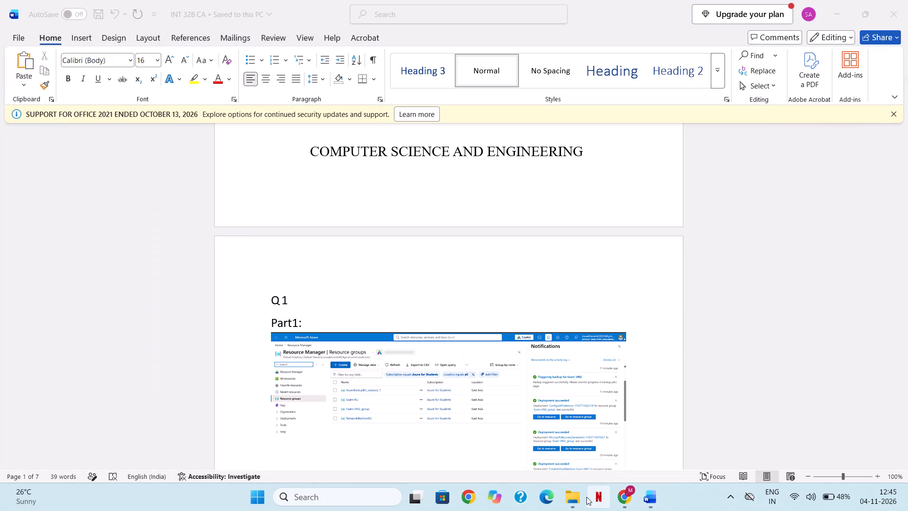
{"action": "left_click", "coordinate": [360, 495]}
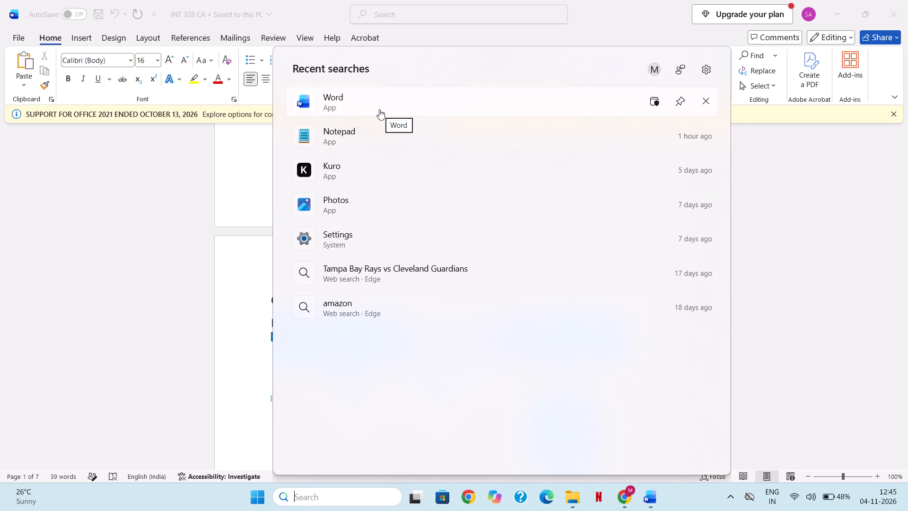
{"action": "left_click", "coordinate": [737, 300]}
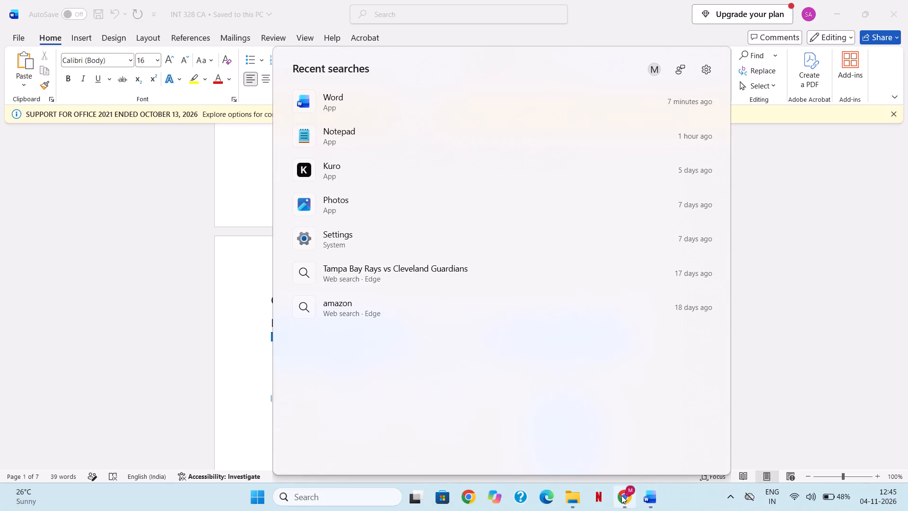
Switch to the Azure portal in Chrome and view the Resource groups and Recovery Services vaults pages from its home page.
{"action": "left_click", "coordinate": [621, 495]}
{"action": "left_click", "coordinate": [372, 0]}
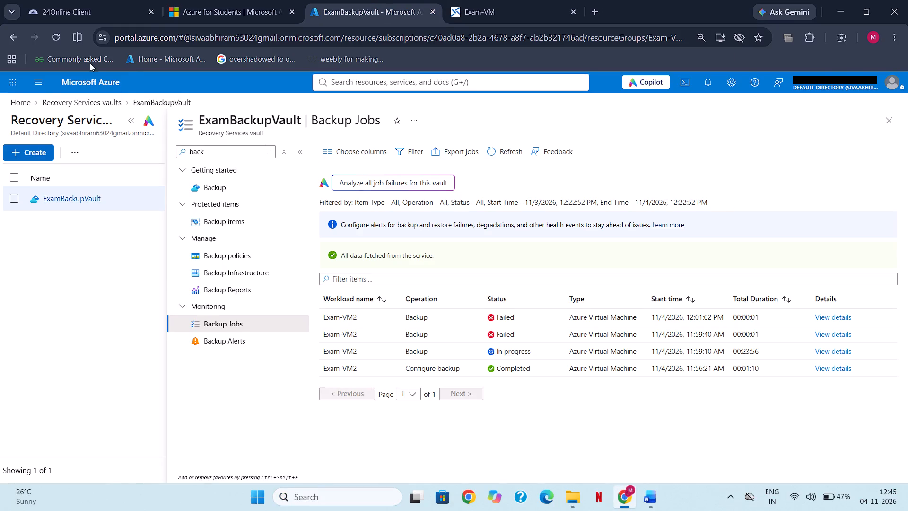
{"action": "left_click", "coordinate": [92, 75]}
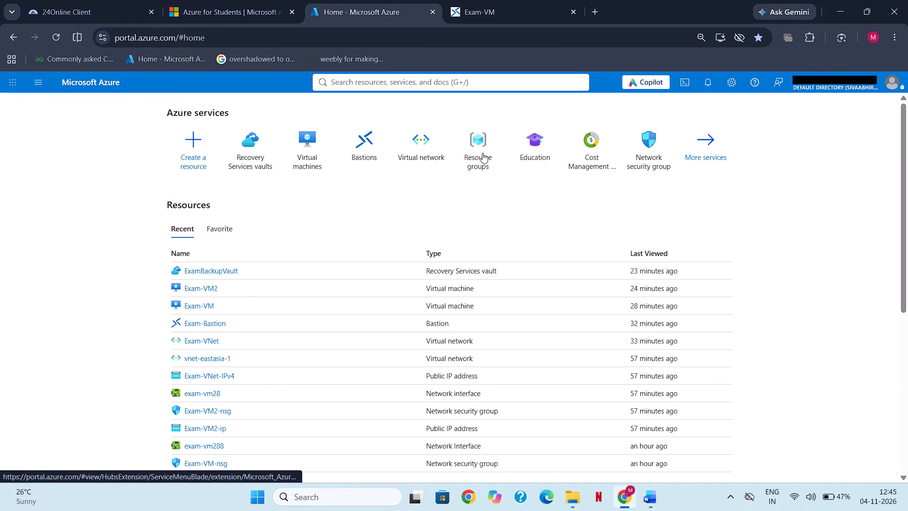
{"action": "left_click", "coordinate": [482, 153]}
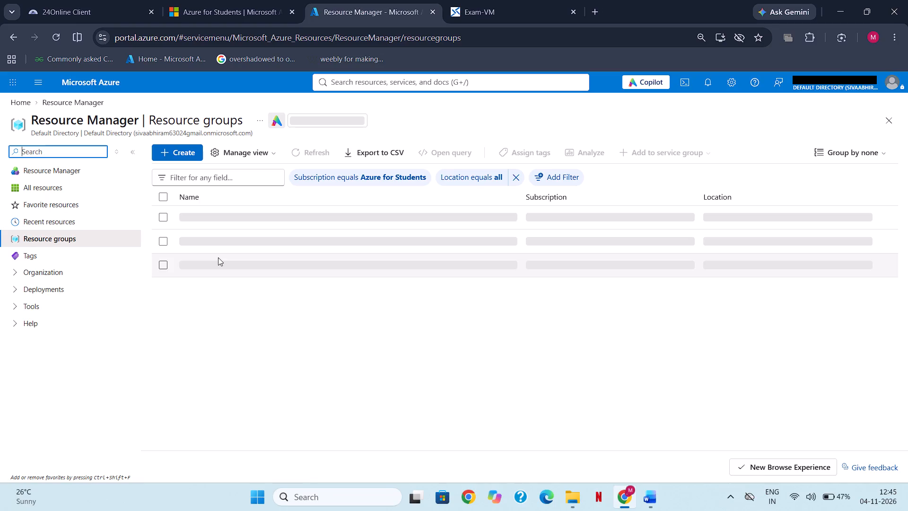
{"action": "left_click", "coordinate": [89, 84]}
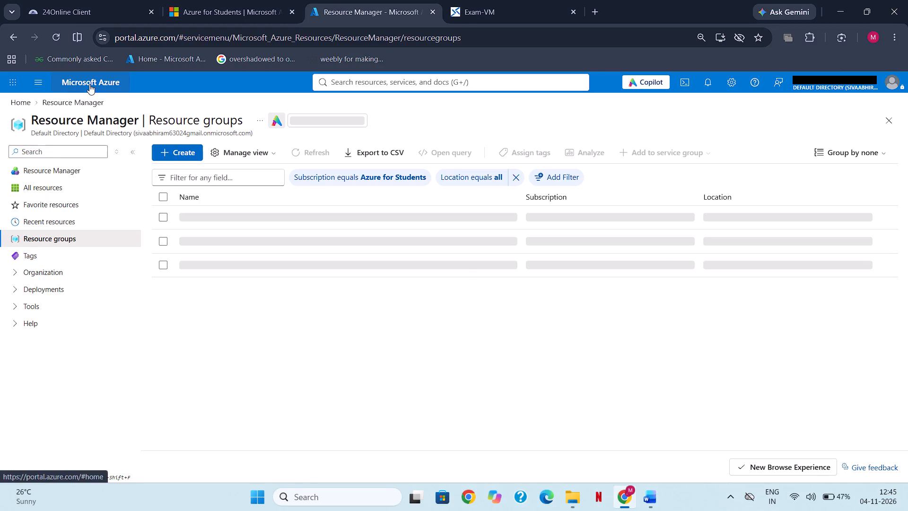
{"action": "left_click", "coordinate": [307, 137]}
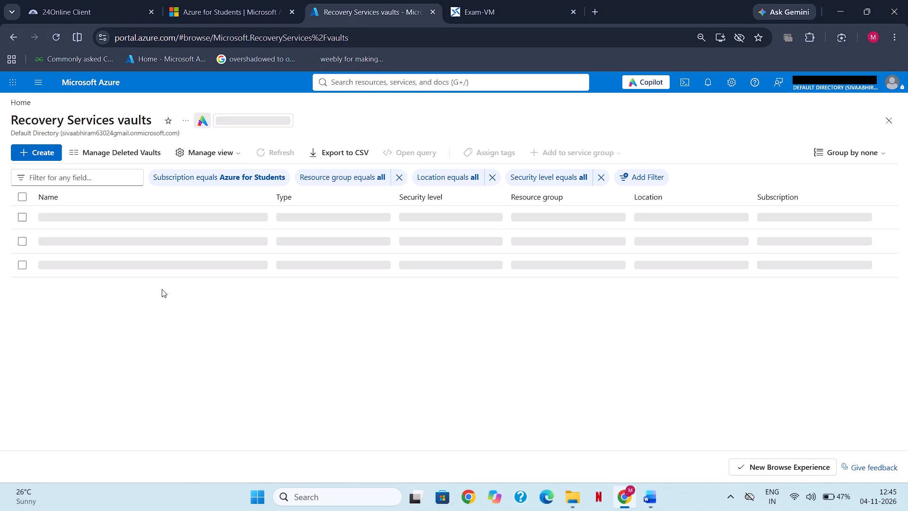
{"action": "scroll", "coordinate": [162, 289], "scroll_direction": "down", "scroll_amount": 5}
{"action": "scroll", "coordinate": [162, 289], "scroll_direction": "up", "scroll_amount": 2}
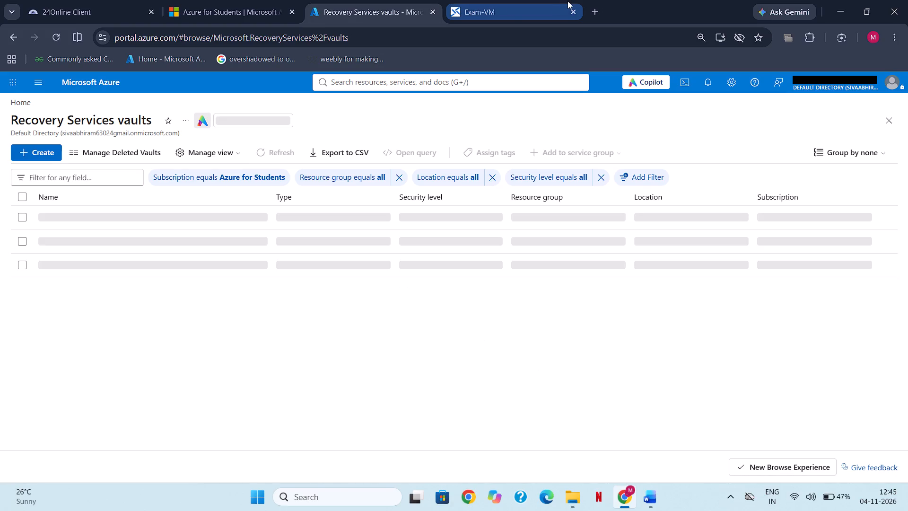
Open Notepad from the report and check the exam question text about the VM, Bastion and backups.
{"action": "left_click", "coordinate": [646, 510]}
{"action": "left_click", "coordinate": [476, 315]}
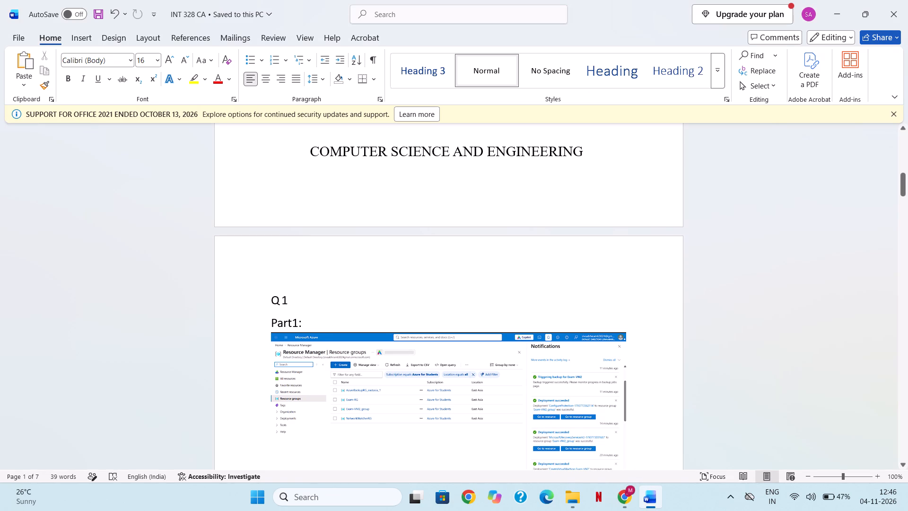
{"action": "left_click", "coordinate": [364, 498]}
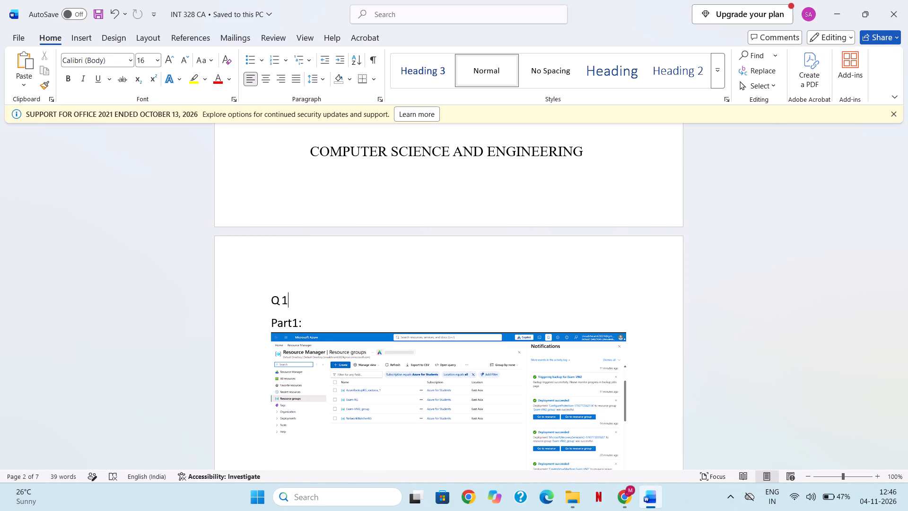
{"action": "left_click", "coordinate": [368, 137]}
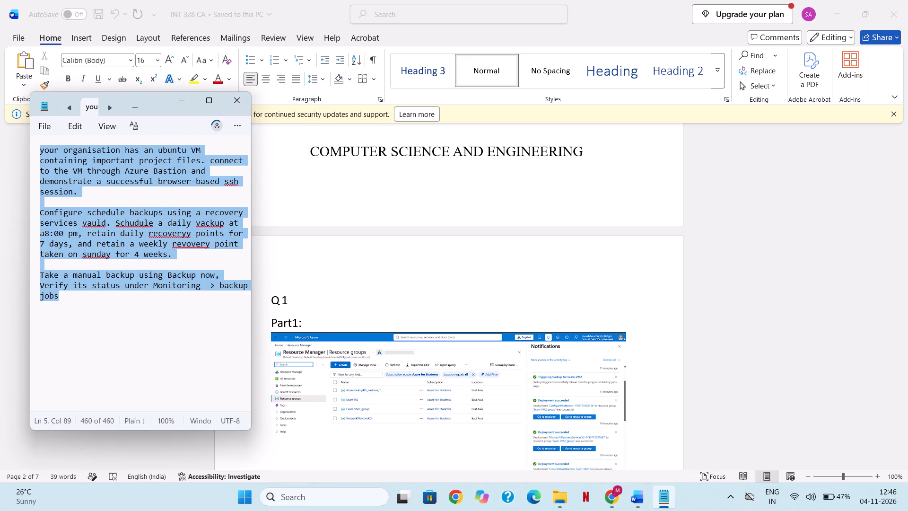
{"action": "left_click", "coordinate": [131, 207]}
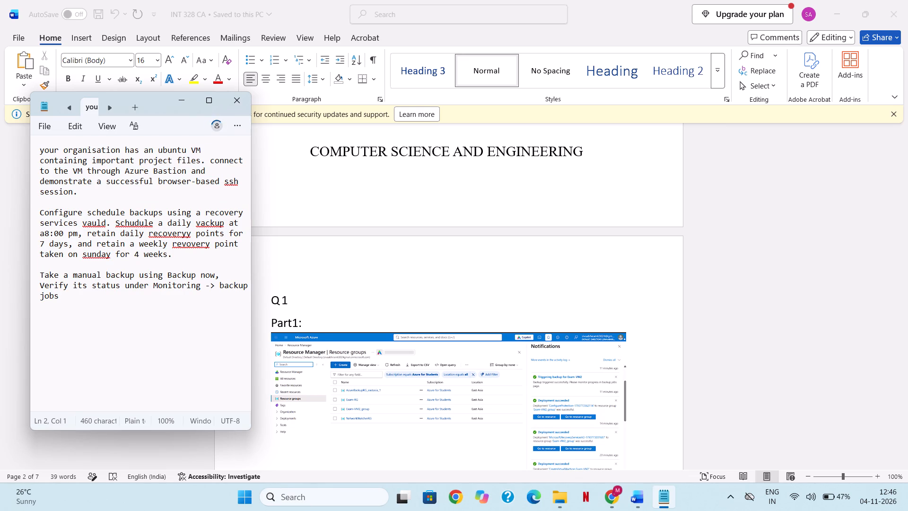
Add the caption "Creating Resource Group" directly after "Part1:" under the Q1 heading in the Word report.
{"action": "left_click", "coordinate": [363, 314]}
{"action": "left_click", "coordinate": [349, 323]}
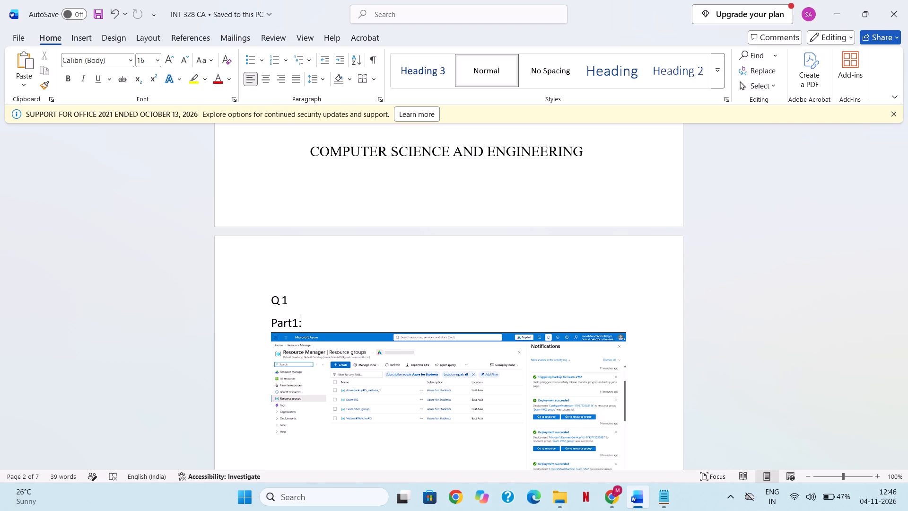
{"action": "key", "text": "shift+c"}
{"action": "type", "text": "reating"}
{"action": "key", "text": "space"}
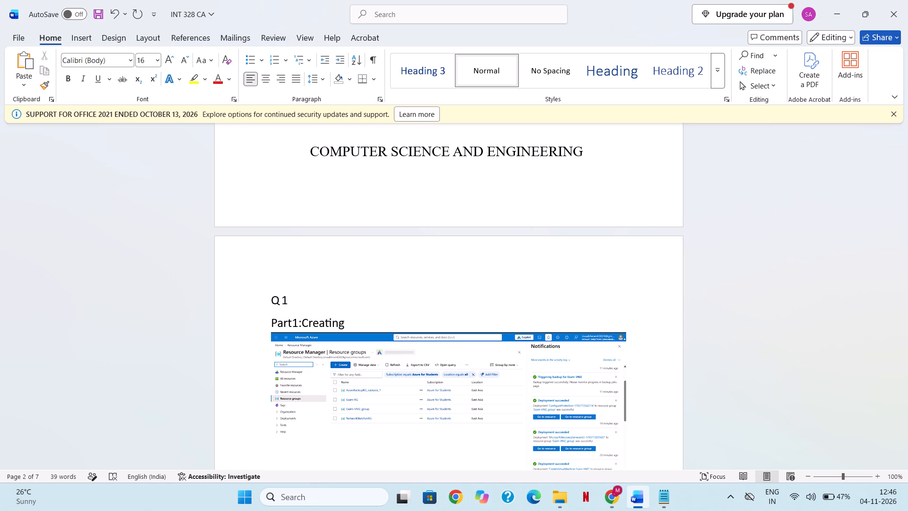
{"action": "type", "text": "Resource e"}
{"action": "key", "text": "BackSpace"}
{"action": "key", "text": "shift+v"}
{"action": "key", "text": "shift+BackSpace"}
{"action": "key", "text": "shift+f"}
{"action": "key", "text": "shift+BackSpace"}
{"action": "key", "text": "shift+g"}
{"action": "type", "text": "roup"}
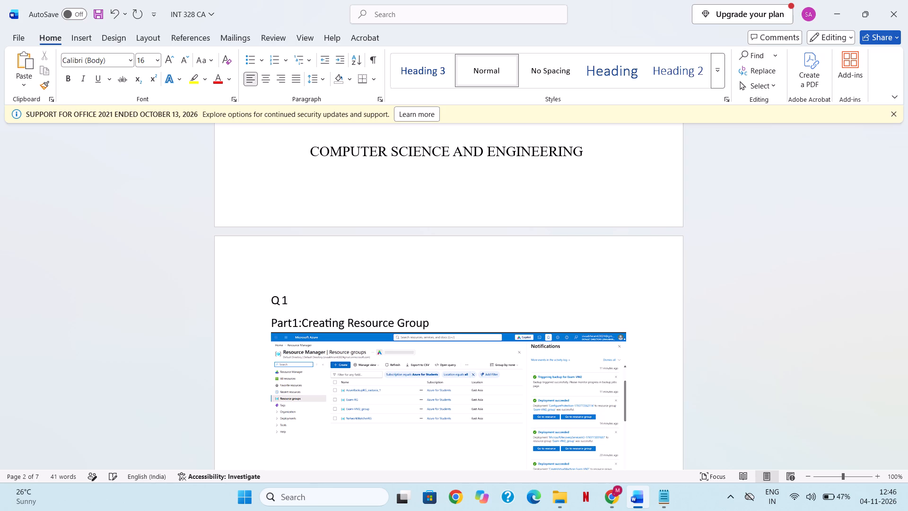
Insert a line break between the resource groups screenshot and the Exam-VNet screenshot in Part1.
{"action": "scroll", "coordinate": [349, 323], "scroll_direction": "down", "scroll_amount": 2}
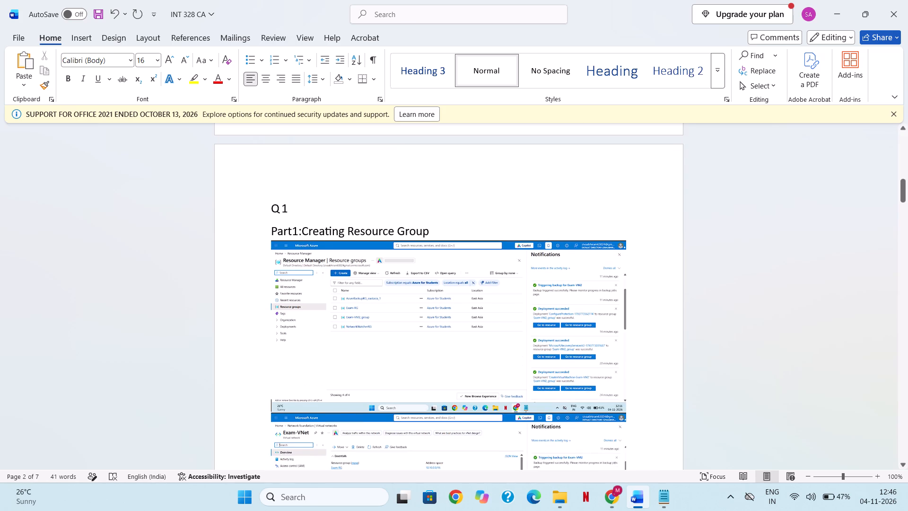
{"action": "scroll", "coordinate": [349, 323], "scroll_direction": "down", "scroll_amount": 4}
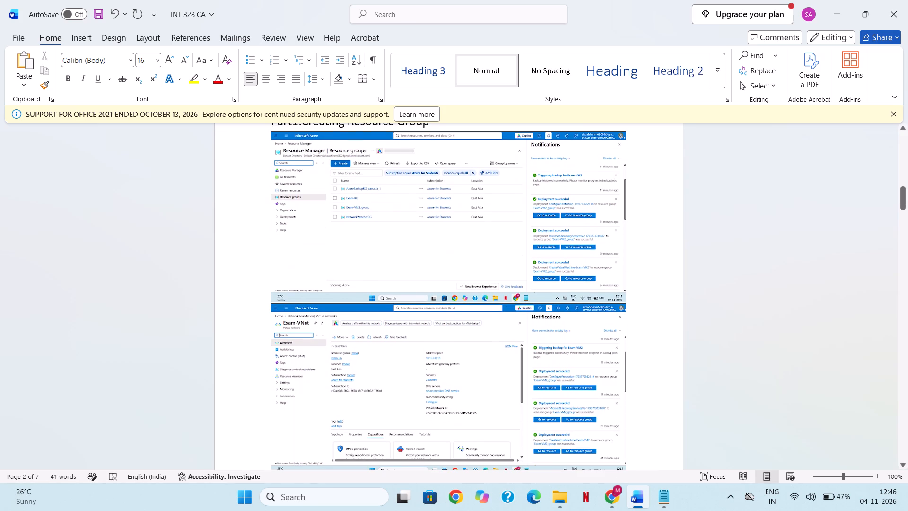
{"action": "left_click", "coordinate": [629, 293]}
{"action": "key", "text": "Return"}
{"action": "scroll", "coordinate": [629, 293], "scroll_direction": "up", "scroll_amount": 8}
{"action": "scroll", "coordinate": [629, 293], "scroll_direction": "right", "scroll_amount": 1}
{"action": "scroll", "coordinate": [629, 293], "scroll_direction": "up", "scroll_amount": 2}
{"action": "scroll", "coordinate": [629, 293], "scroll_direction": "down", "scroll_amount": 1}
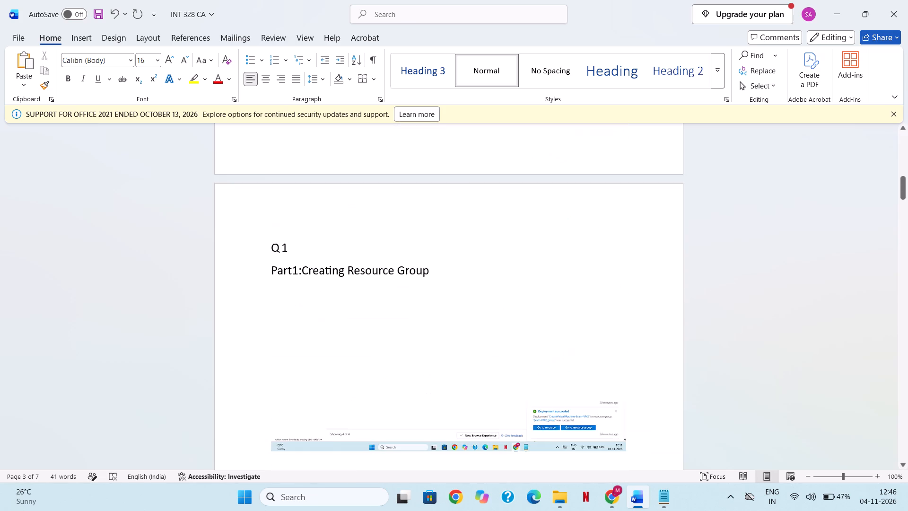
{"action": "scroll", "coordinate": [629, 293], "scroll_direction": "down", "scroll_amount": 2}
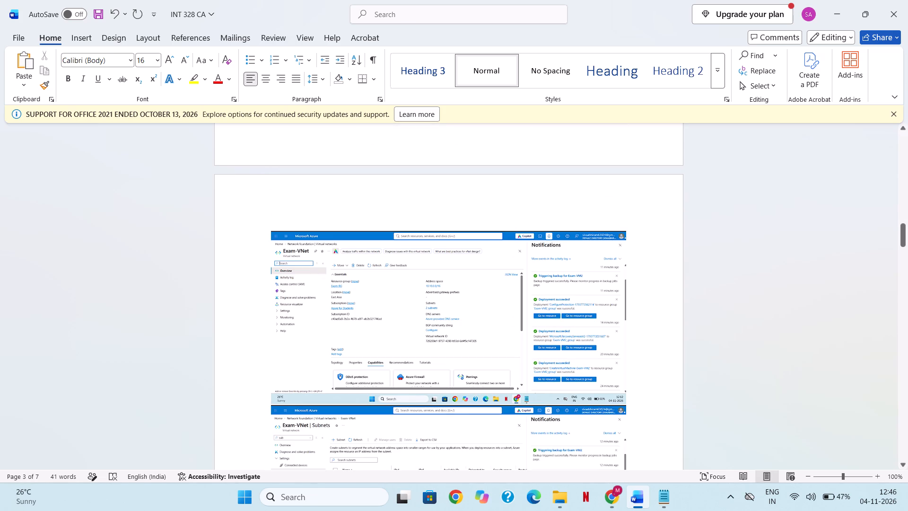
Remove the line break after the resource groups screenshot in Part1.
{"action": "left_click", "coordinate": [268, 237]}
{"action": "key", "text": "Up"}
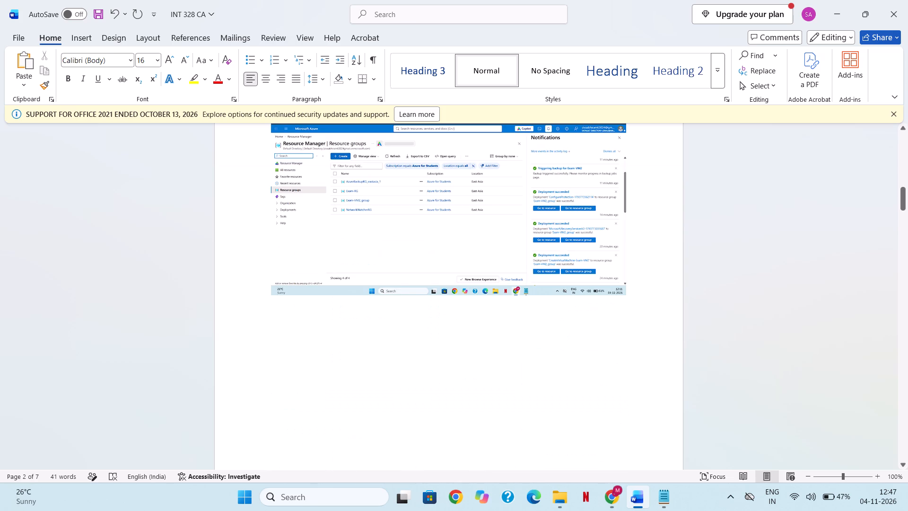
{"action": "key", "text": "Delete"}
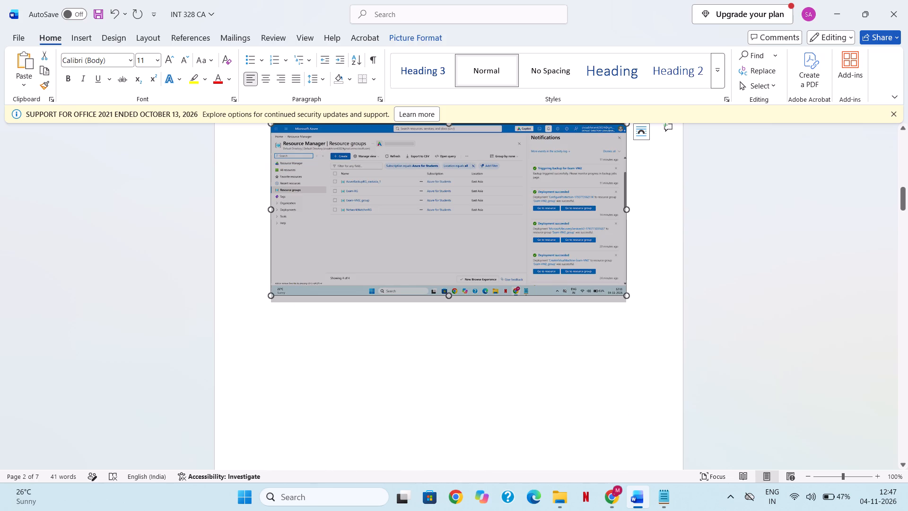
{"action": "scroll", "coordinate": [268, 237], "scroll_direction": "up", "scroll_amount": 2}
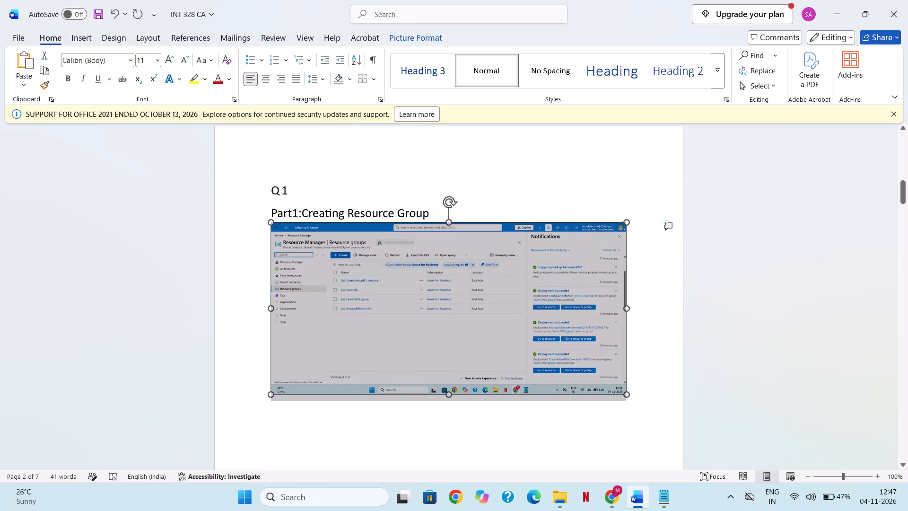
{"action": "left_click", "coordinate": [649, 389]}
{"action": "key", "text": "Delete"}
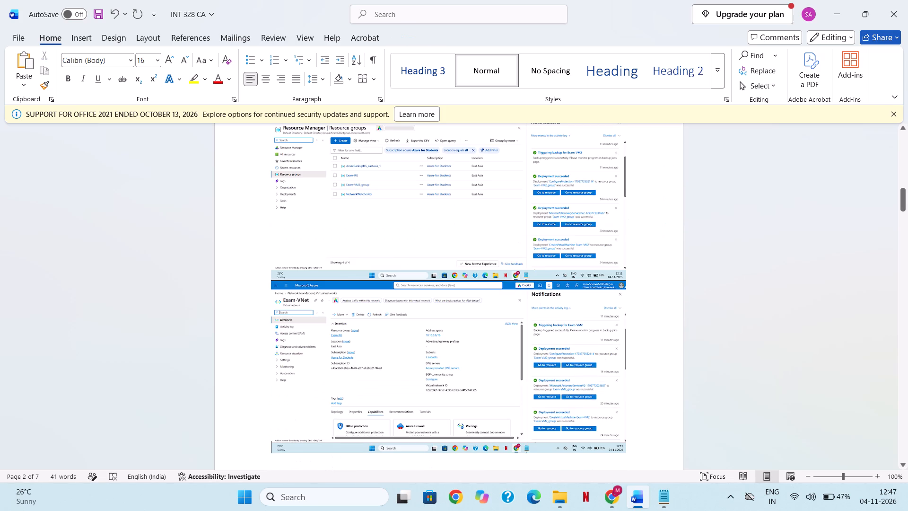
Look over the Exam-VM, Bastion and SSH session screenshots in the report, and switch to the Screenshots folder in File Explorer.
{"action": "scroll", "coordinate": [649, 389], "scroll_direction": "down", "scroll_amount": 16}
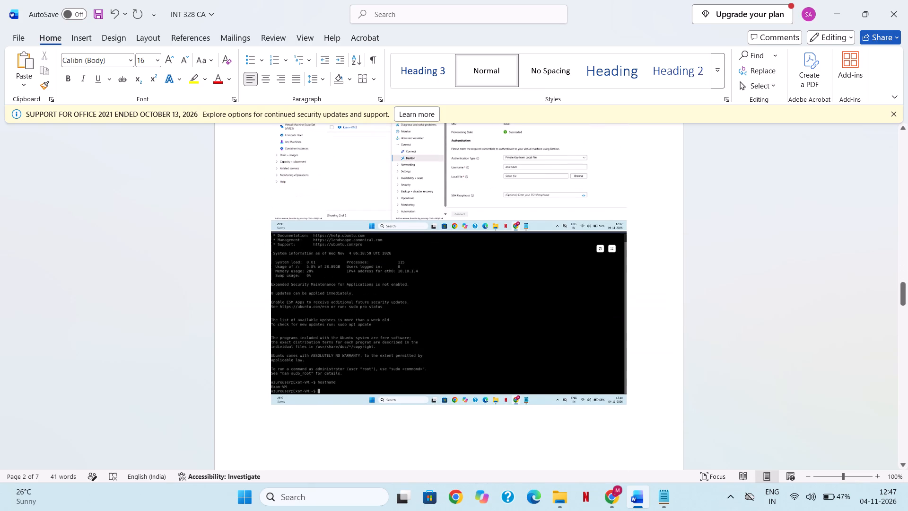
{"action": "scroll", "coordinate": [649, 389], "scroll_direction": "up", "scroll_amount": 11}
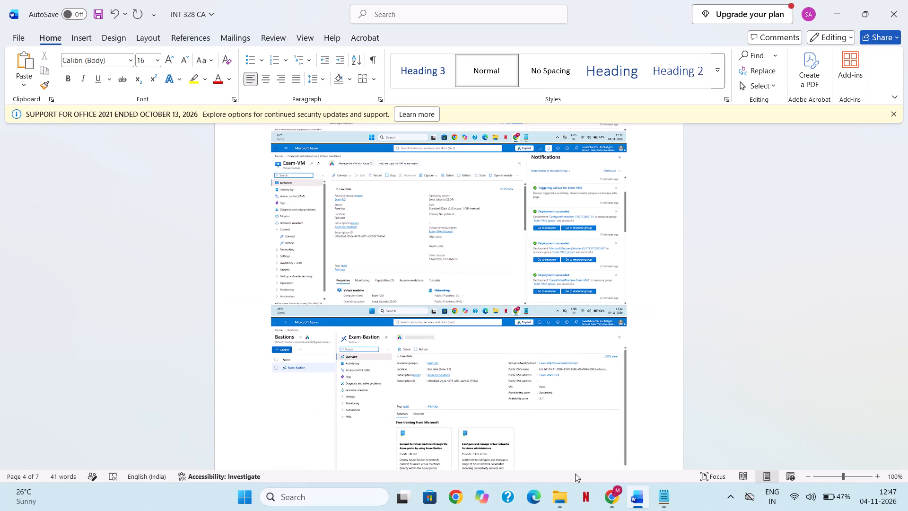
{"action": "left_click", "coordinate": [567, 502]}
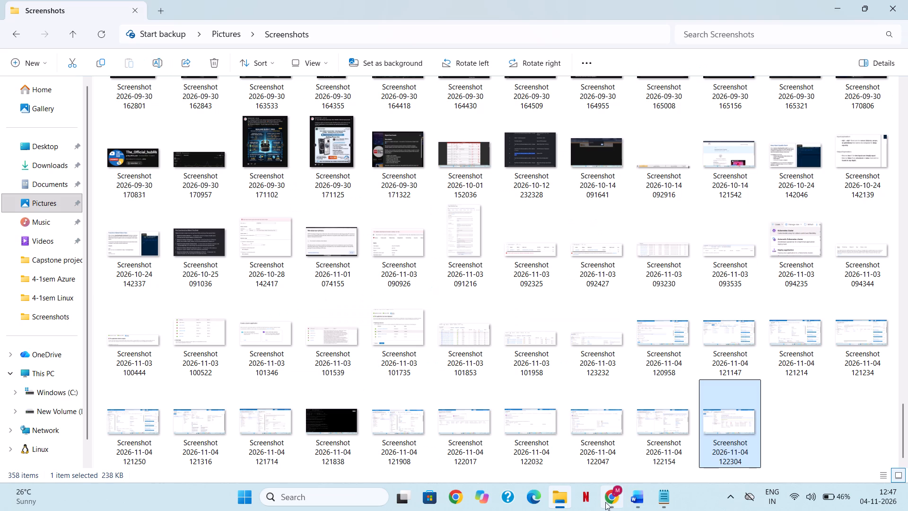
Replace the "Creating Resource Group" caption after "Part1:" in the Word report with "connect to the VM through Azure Bastion", copied from the Notepad questions.
{"action": "left_click", "coordinate": [672, 502]}
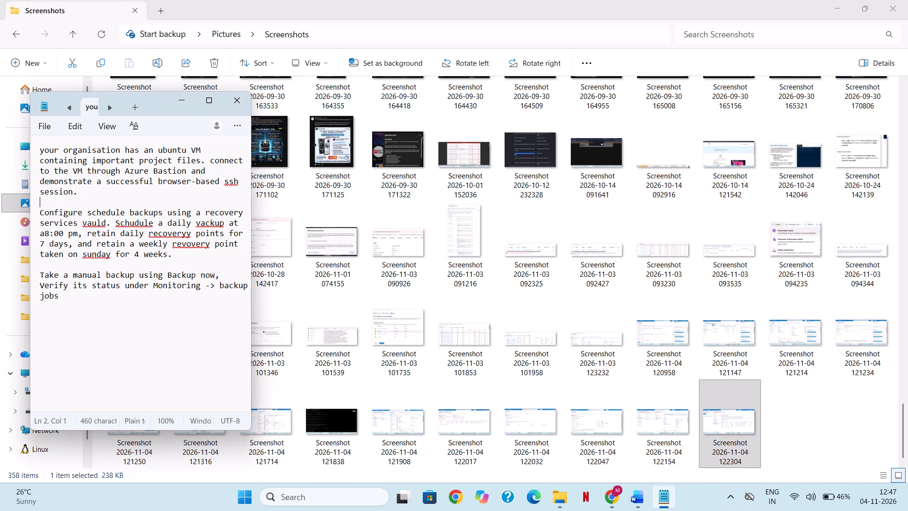
{"action": "left_click_drag", "start_coordinate": [210, 159], "coordinate": [194, 167]}
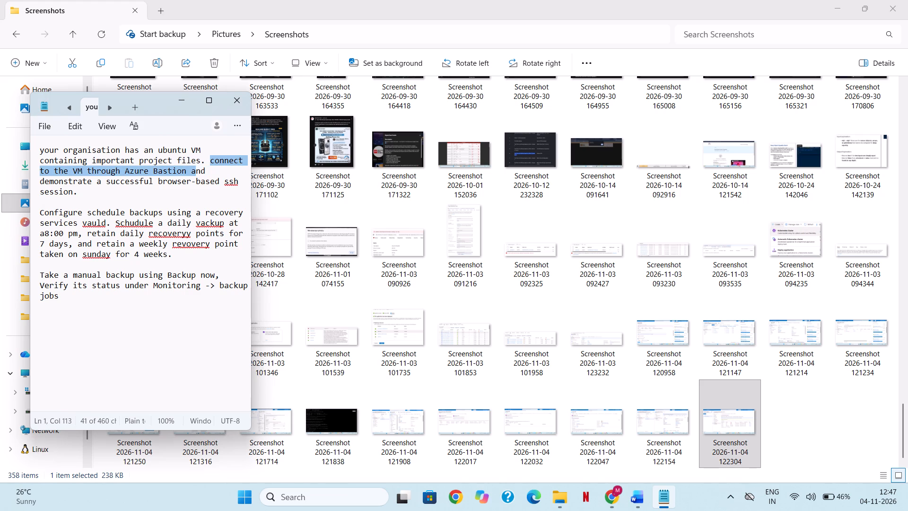
{"action": "left_click_drag", "start_coordinate": [194, 167], "coordinate": [187, 168]}
{"action": "key", "text": "ctrl+c"}
{"action": "key", "text": "ctrl+c"}
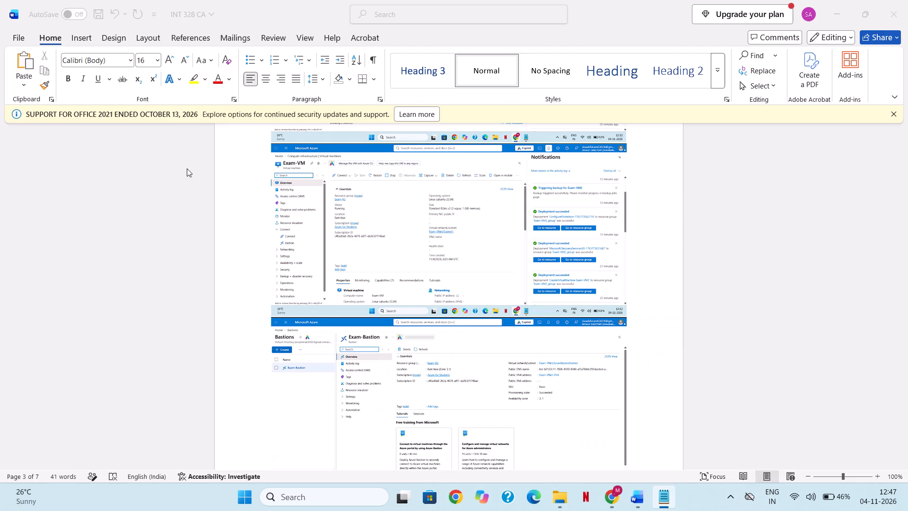
{"action": "scroll", "coordinate": [187, 168], "scroll_direction": "up", "scroll_amount": 10}
{"action": "scroll", "coordinate": [187, 168], "scroll_direction": "up", "scroll_amount": 20}
{"action": "scroll", "coordinate": [187, 168], "scroll_direction": "up", "scroll_amount": 20}
{"action": "scroll", "coordinate": [187, 168], "scroll_direction": "up", "scroll_amount": 17}
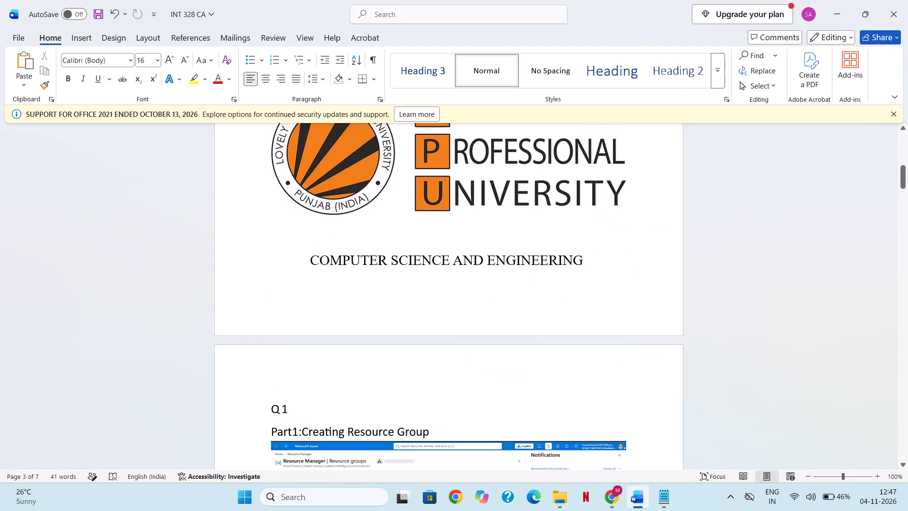
{"action": "scroll", "coordinate": [187, 168], "scroll_direction": "down", "scroll_amount": 1}
{"action": "left_click_drag", "start_coordinate": [433, 359], "coordinate": [360, 355]}
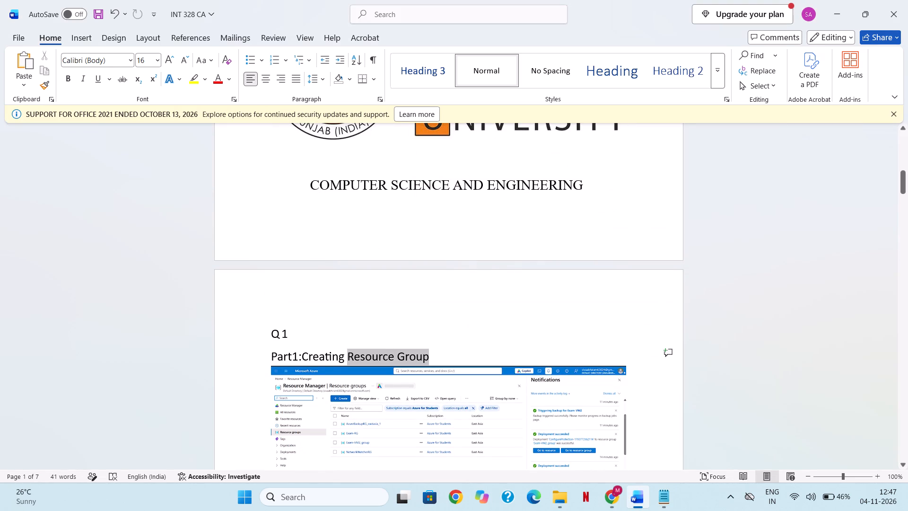
{"action": "left_click_drag", "start_coordinate": [360, 355], "coordinate": [315, 361]}
{"action": "key", "text": "ctrl+v"}
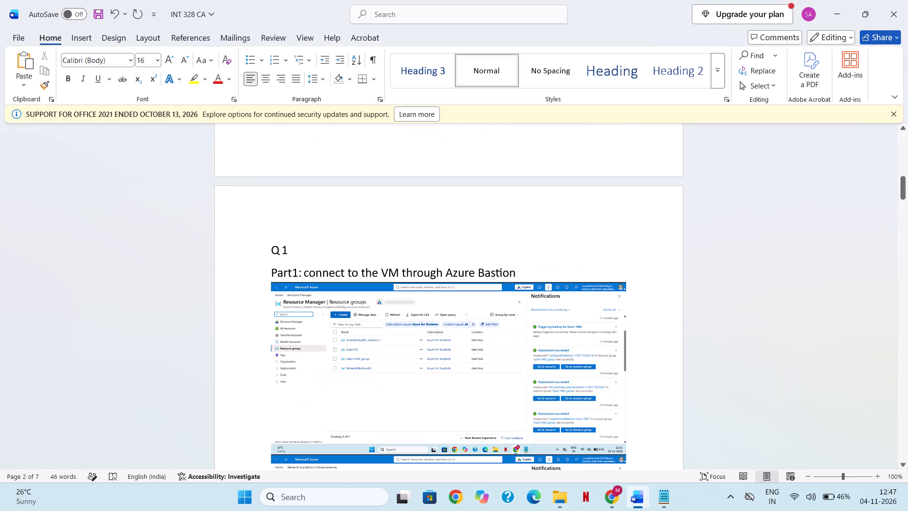
Save the INT 328 CA report.
{"action": "left_click", "coordinate": [537, 249]}
{"action": "key", "text": "ctrl+s"}
{"action": "key", "text": "ctrl+s"}
{"action": "key", "text": "ctrl+s"}
{"action": "key", "text": "ctrl+s"}
{"action": "key", "text": "ctrl+s"}
{"action": "key", "text": "ctrl+s"}
Close the Word report, the Screenshots folder window and the Notepad questions, leaving the Azure portal in Chrome.
{"action": "left_click", "coordinate": [907, 0]}
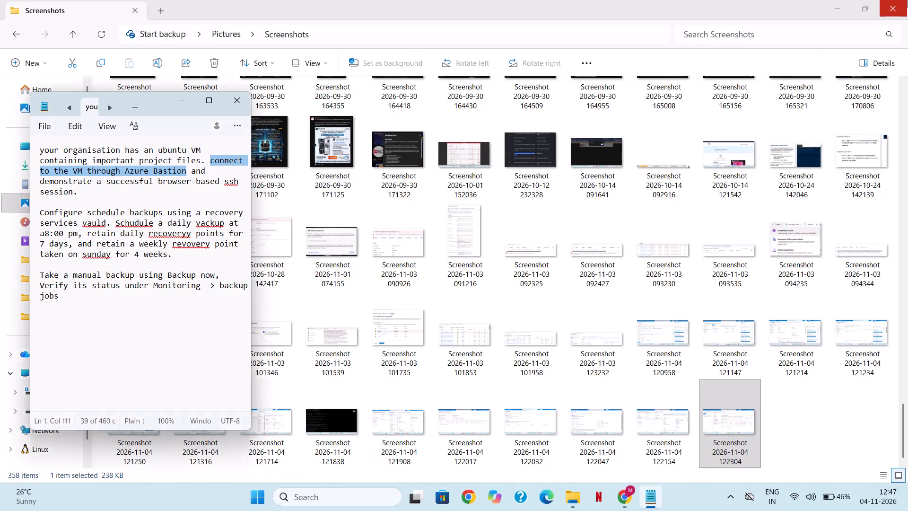
{"action": "left_click", "coordinate": [907, 0]}
{"action": "left_click", "coordinate": [246, 107]}
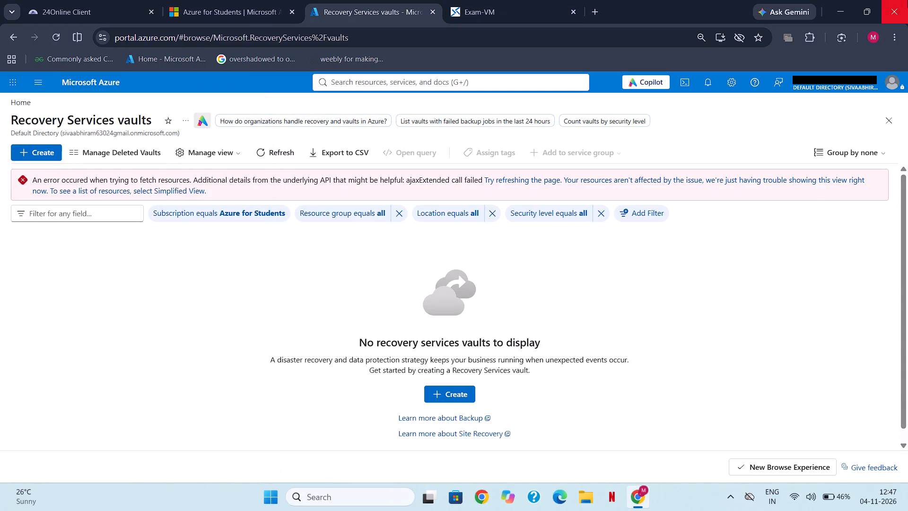
Delete the Exam-RG resource group with all its dependent resources in the Azure portal, confirming with the name Exam-RG.
{"action": "left_click", "coordinate": [125, 87]}
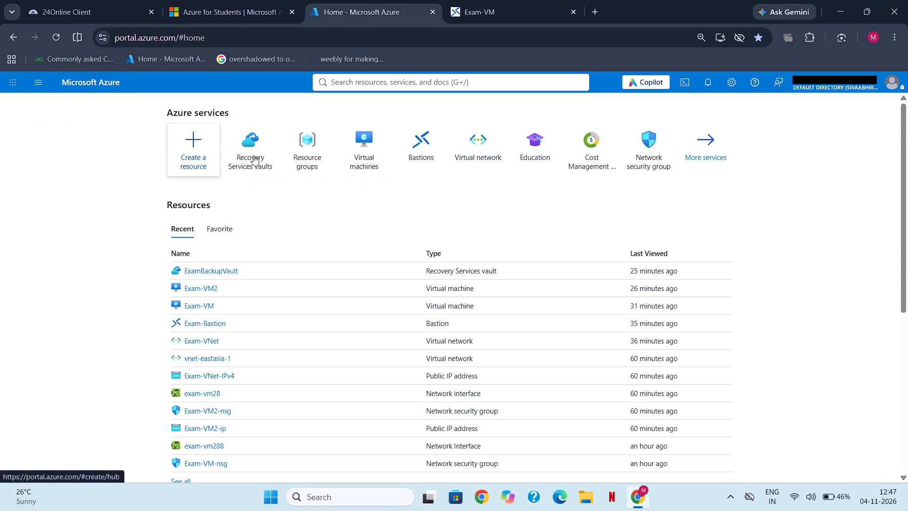
{"action": "left_click", "coordinate": [296, 143]}
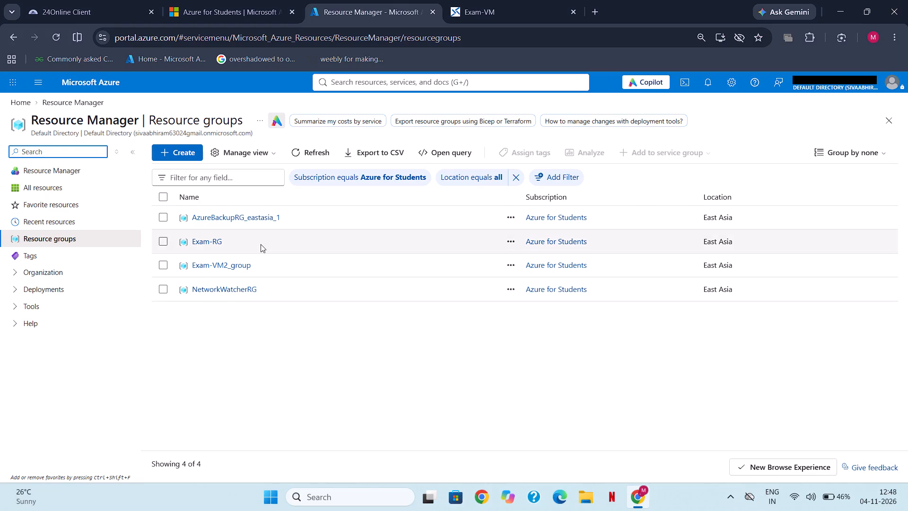
{"action": "left_click", "coordinate": [207, 240]}
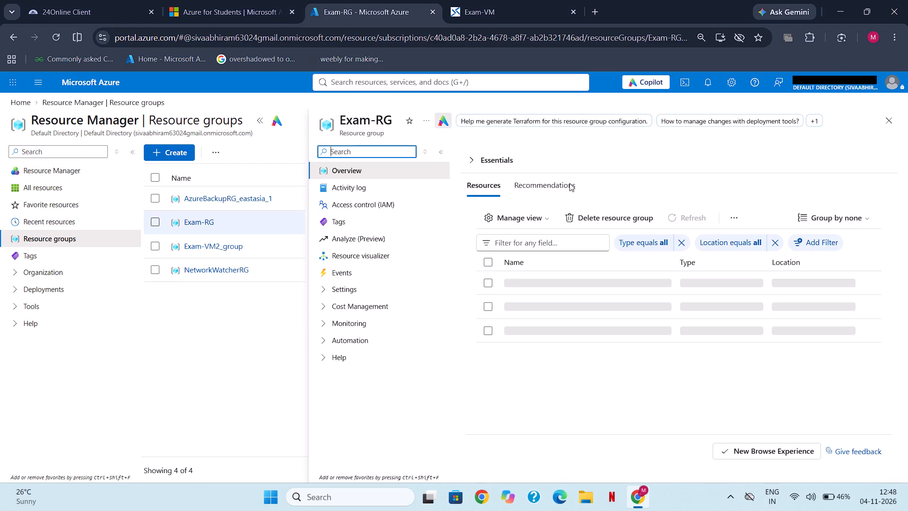
{"action": "left_click", "coordinate": [651, 217]}
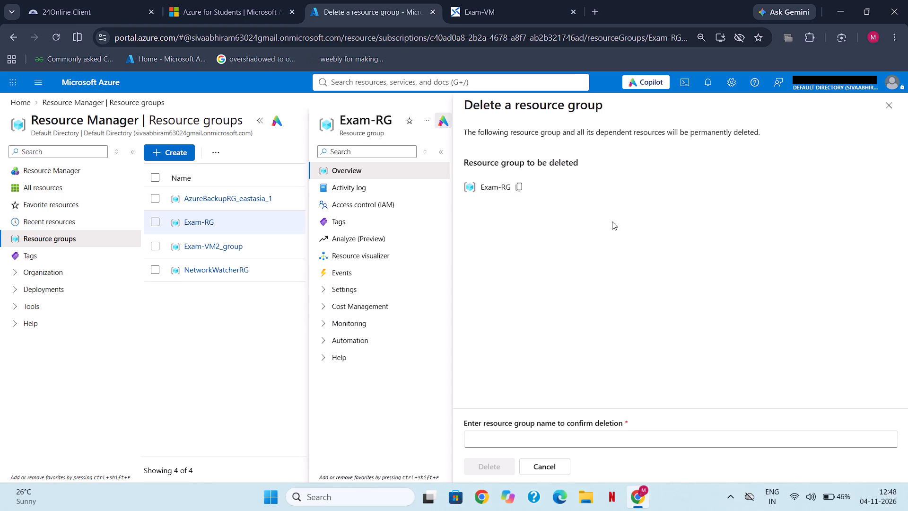
{"action": "left_click", "coordinate": [523, 189]}
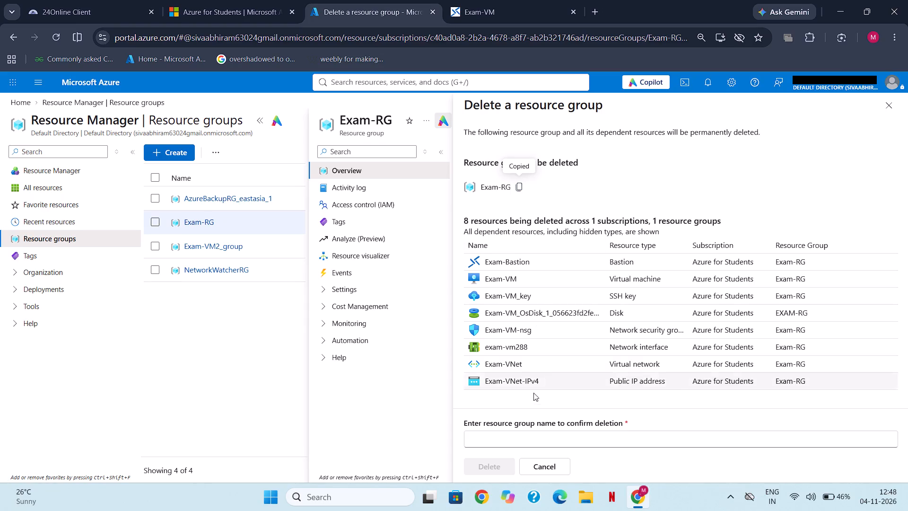
{"action": "left_click", "coordinate": [534, 441]}
{"action": "key", "text": "ctrl+v"}
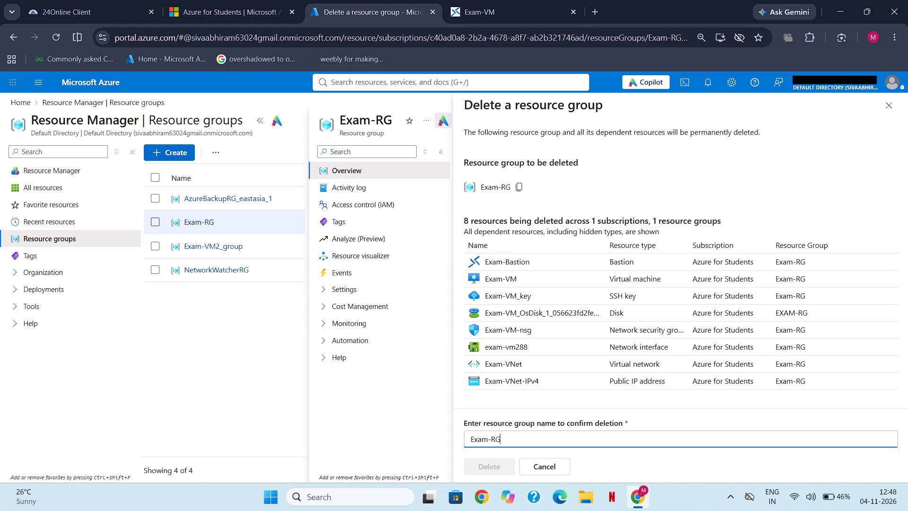
{"action": "left_click", "coordinate": [488, 469]}
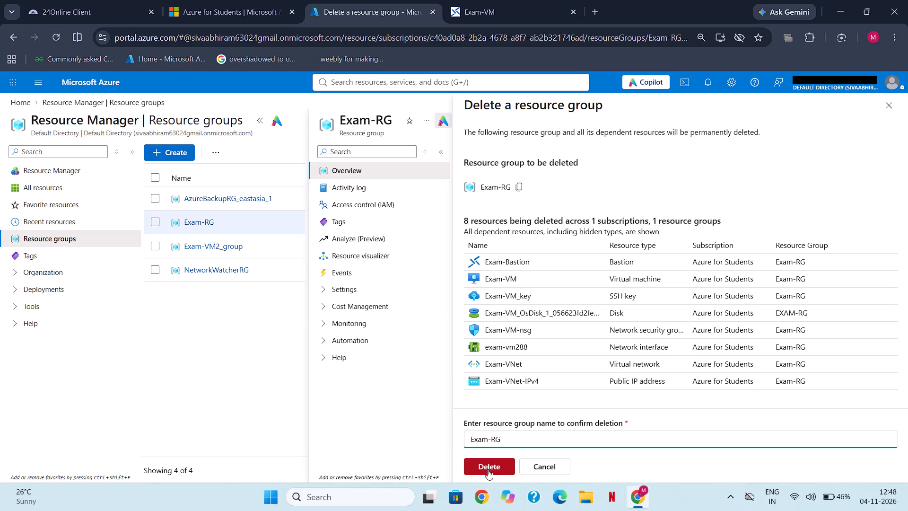
{"action": "left_click", "coordinate": [681, 335]}
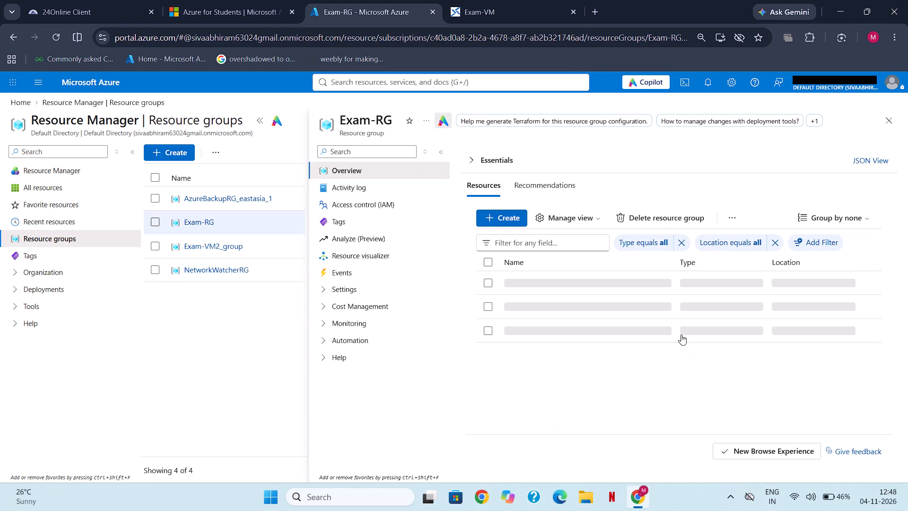